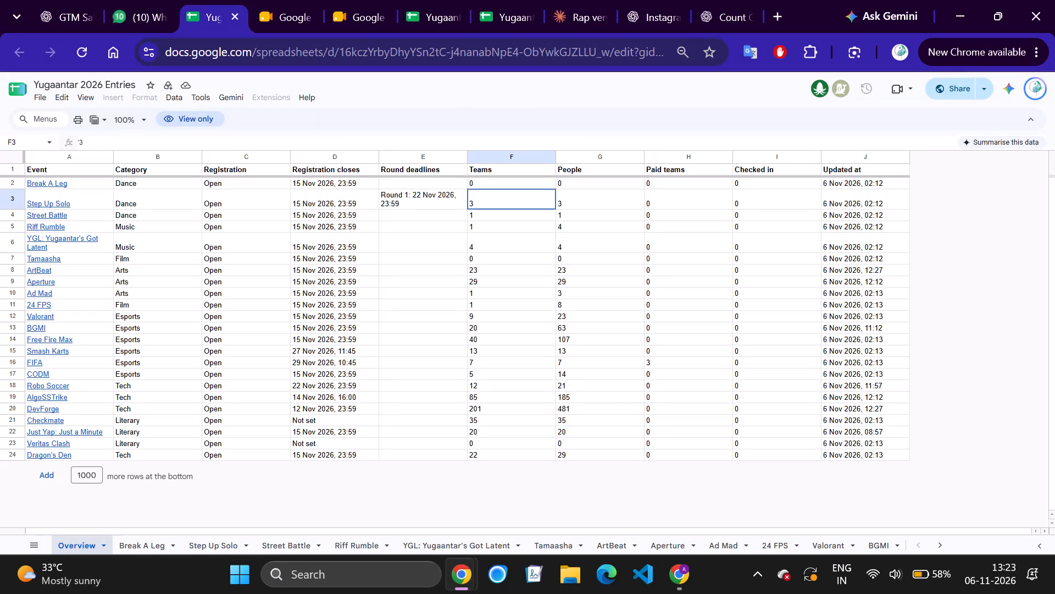
Review the Teams figures for the events from Break A Leg to BGMI in the Overview sheet.
click(537, 218)
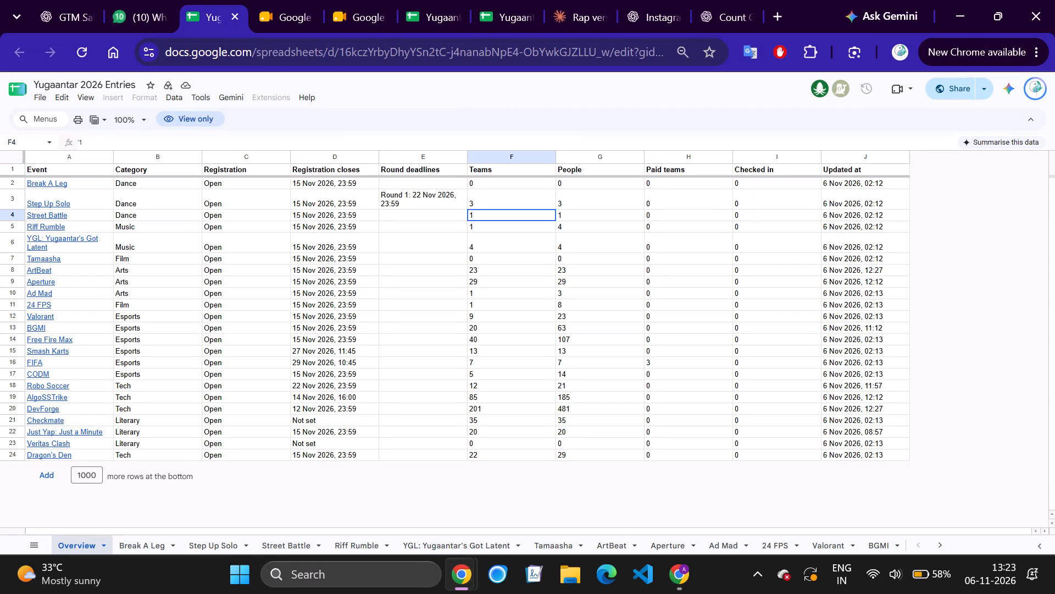
click(525, 183)
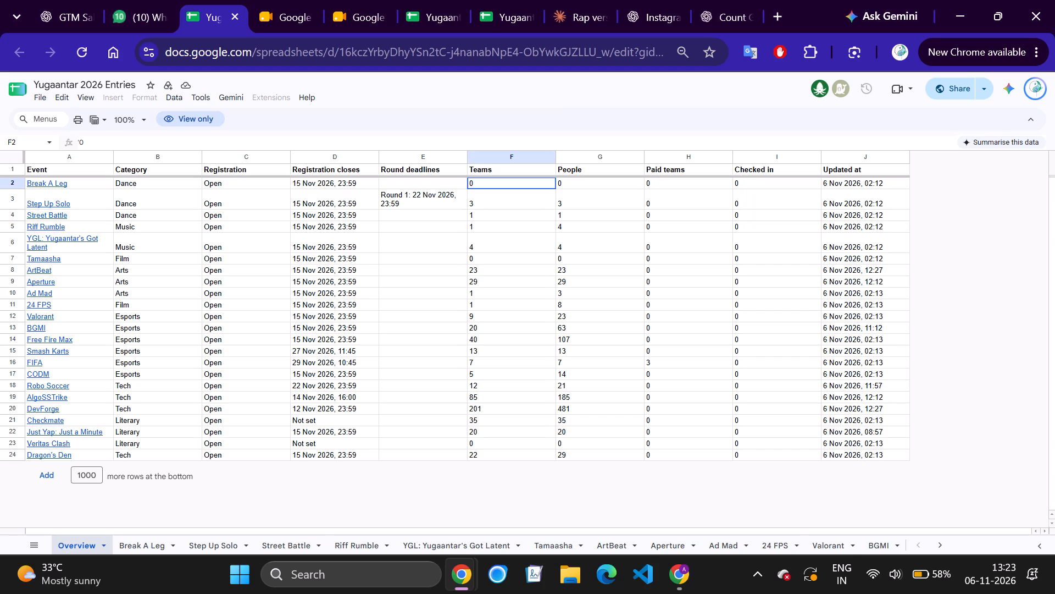
click(532, 249)
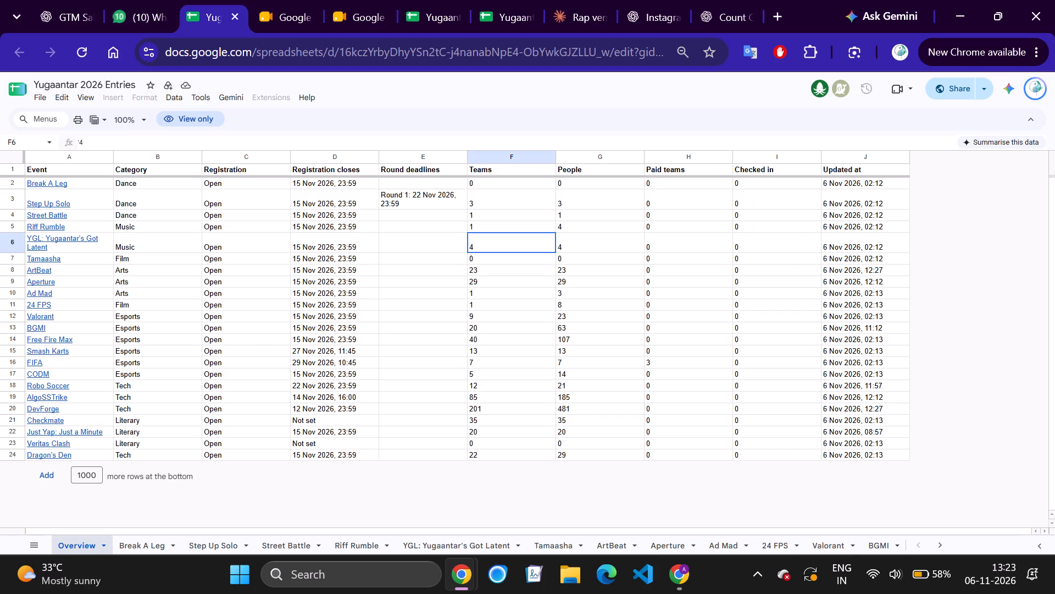
click(533, 263)
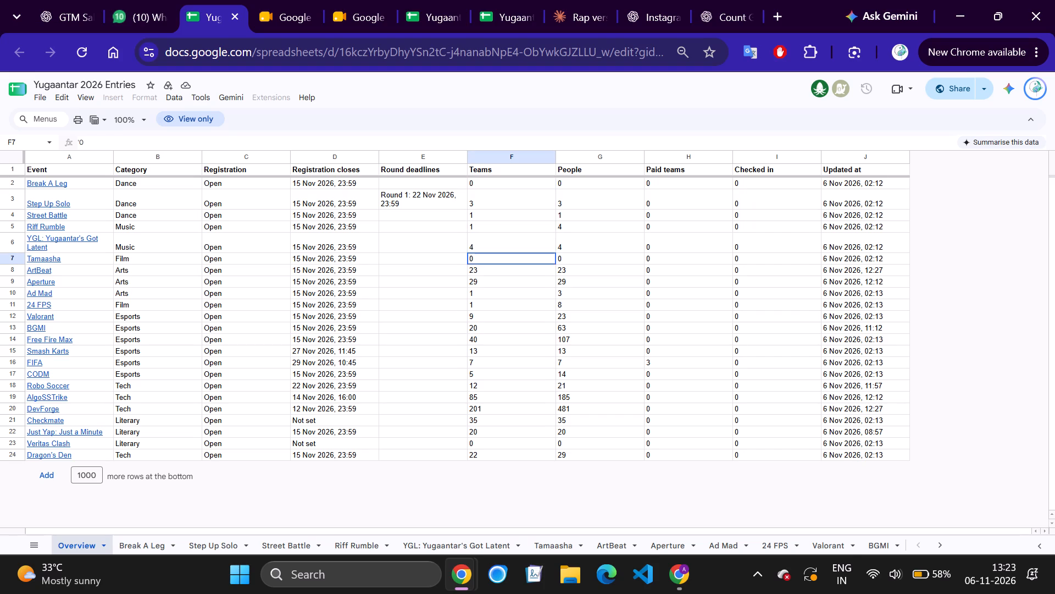
click(533, 275)
click(533, 282)
click(533, 291)
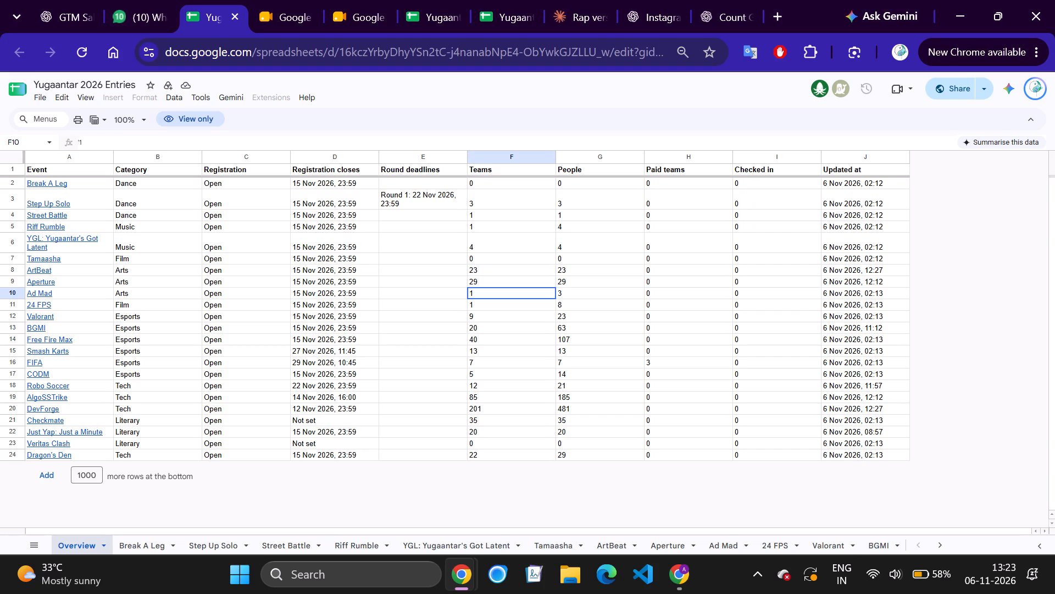
click(527, 307)
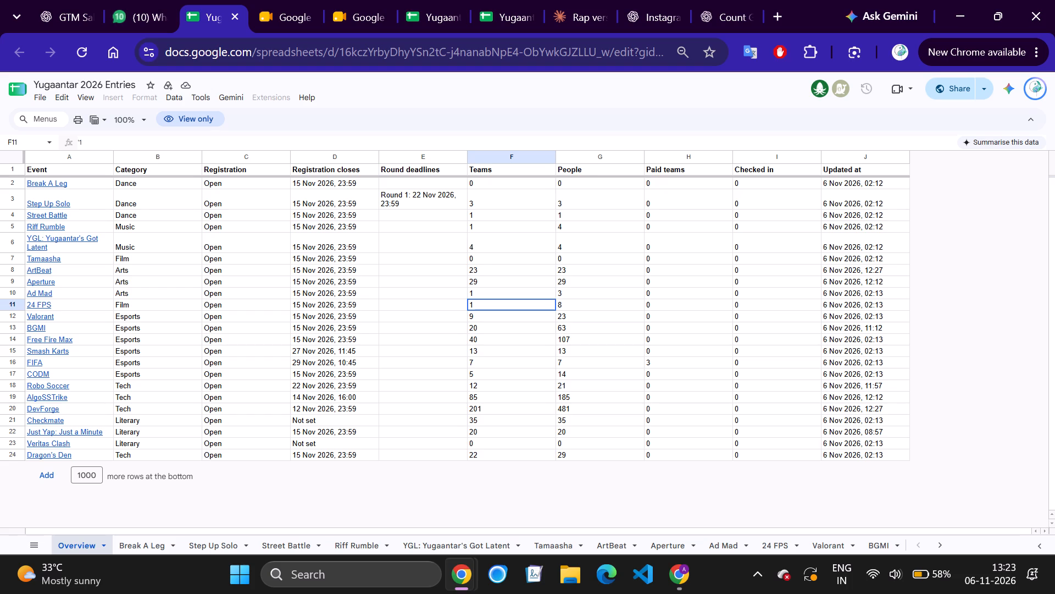
click(528, 323)
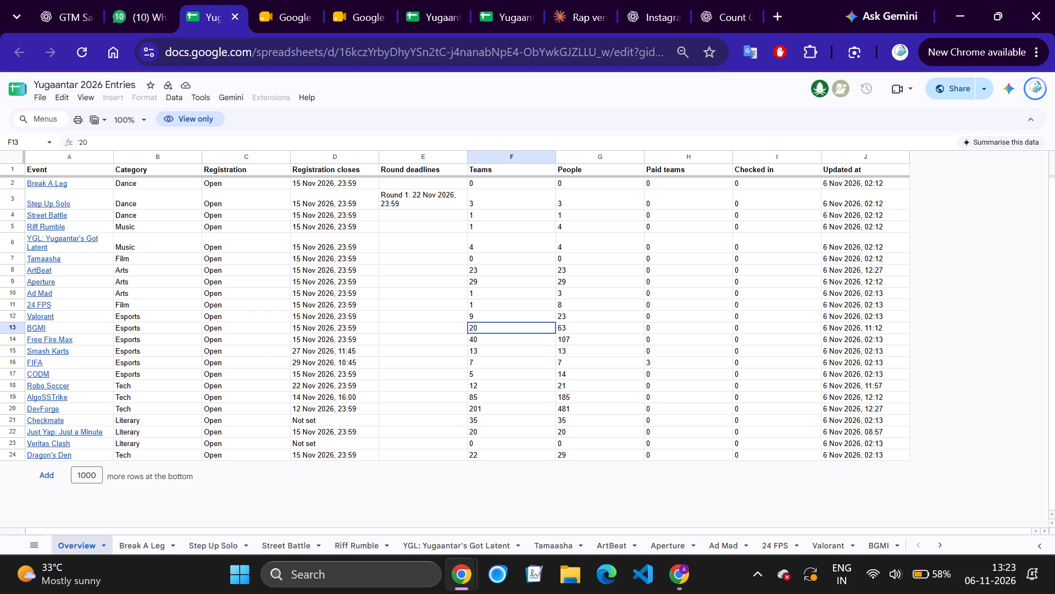
click(525, 314)
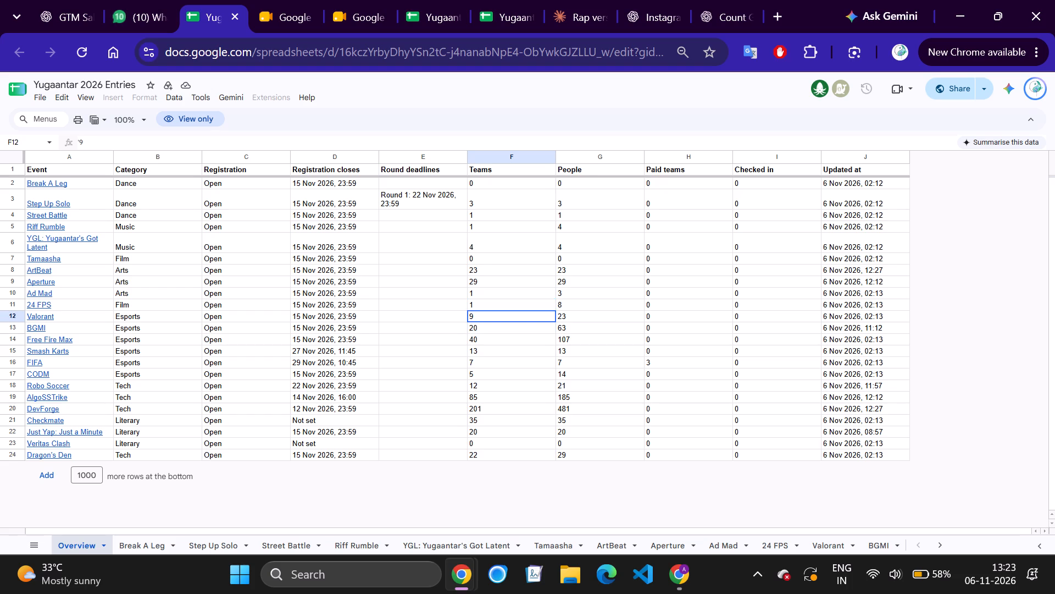
scroll(502, 393, up, 1)
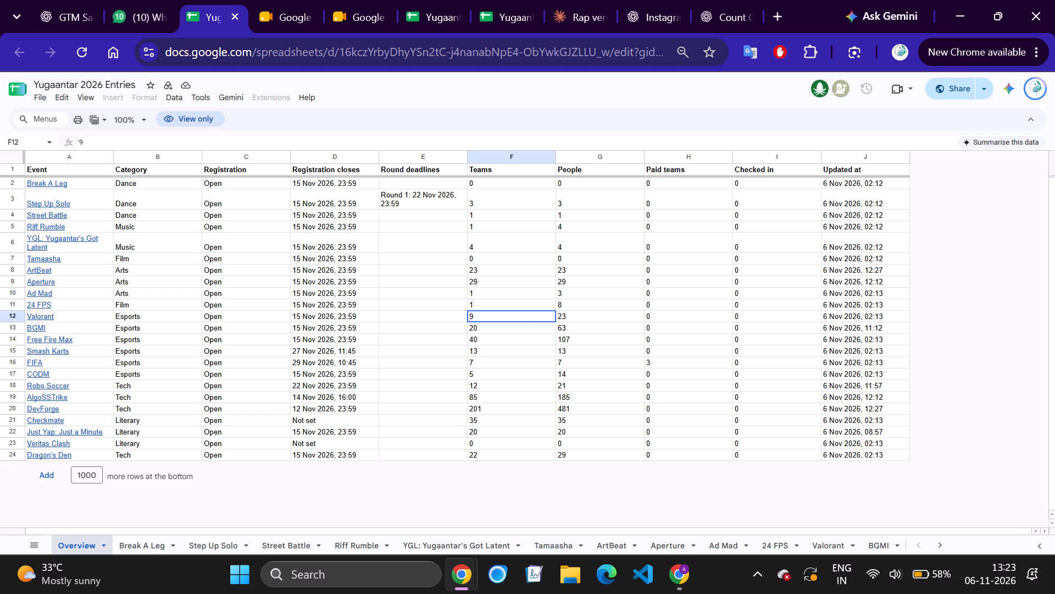
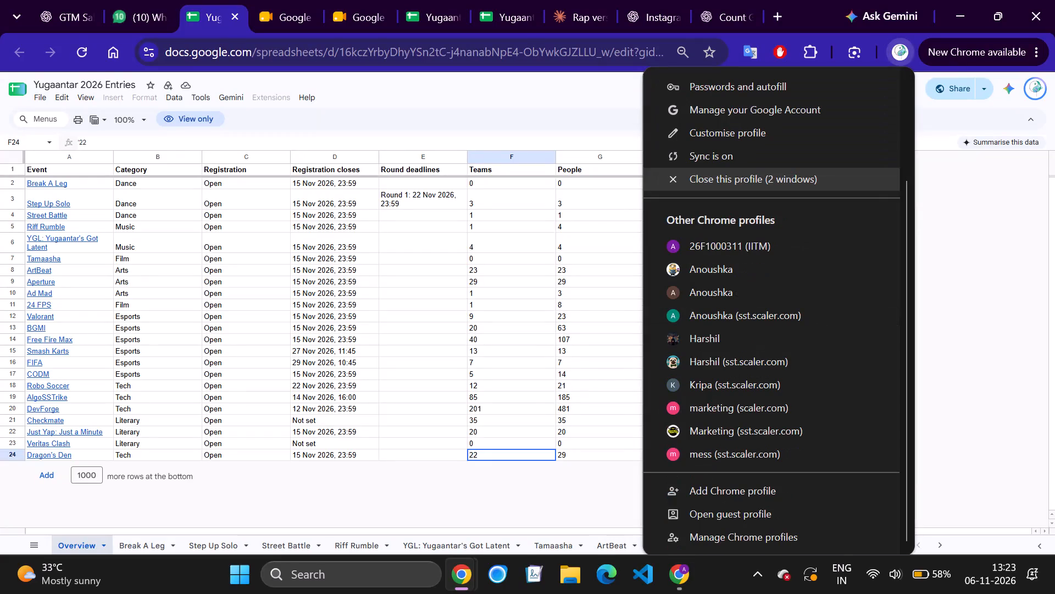
Switch to the Marketing (sst.scaler.com) Chrome profile and bring up the Current On Ground columns in the Yugaantar 2.0 - Master Doc Events sheet.
click(779, 431)
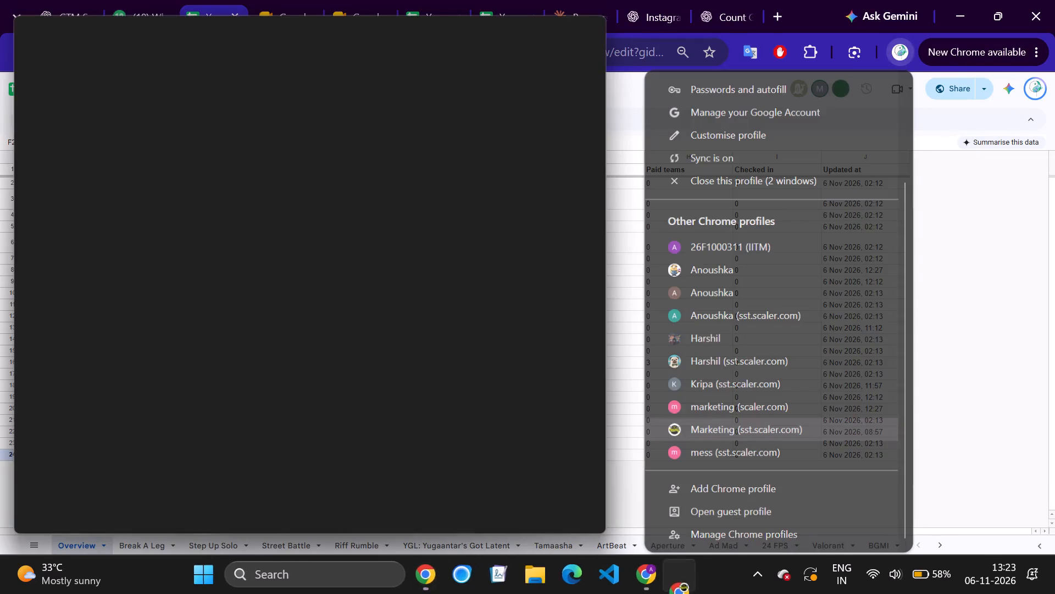
click(542, 28)
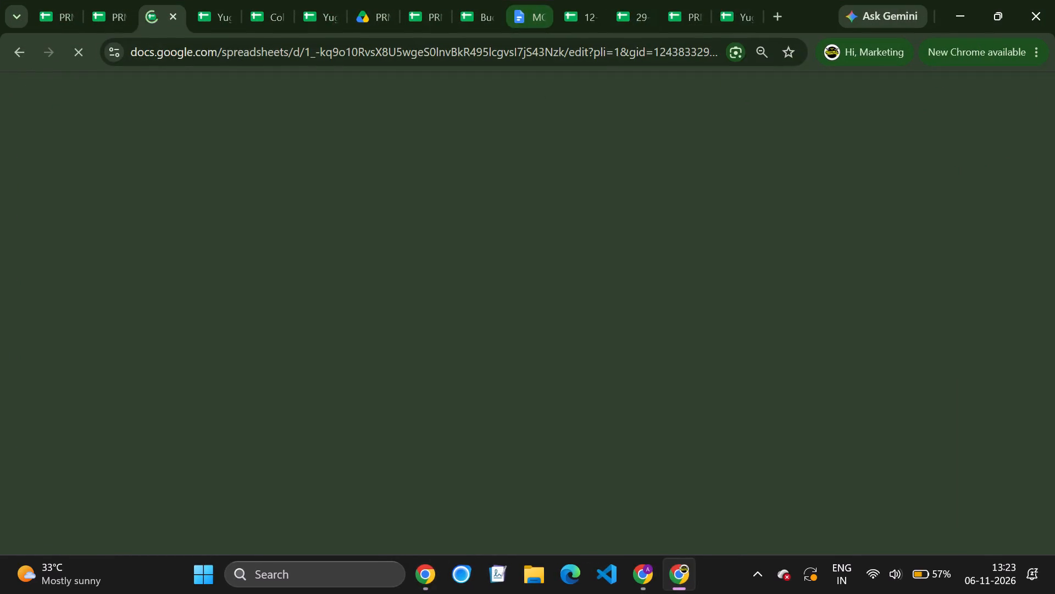
click(739, 0)
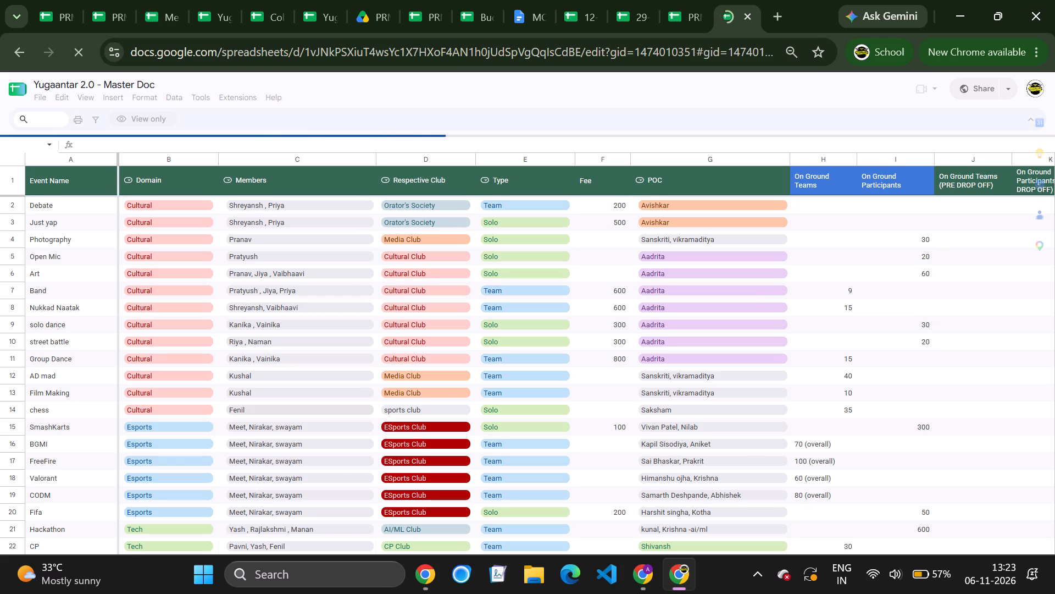
scroll(519, 460, left, 5)
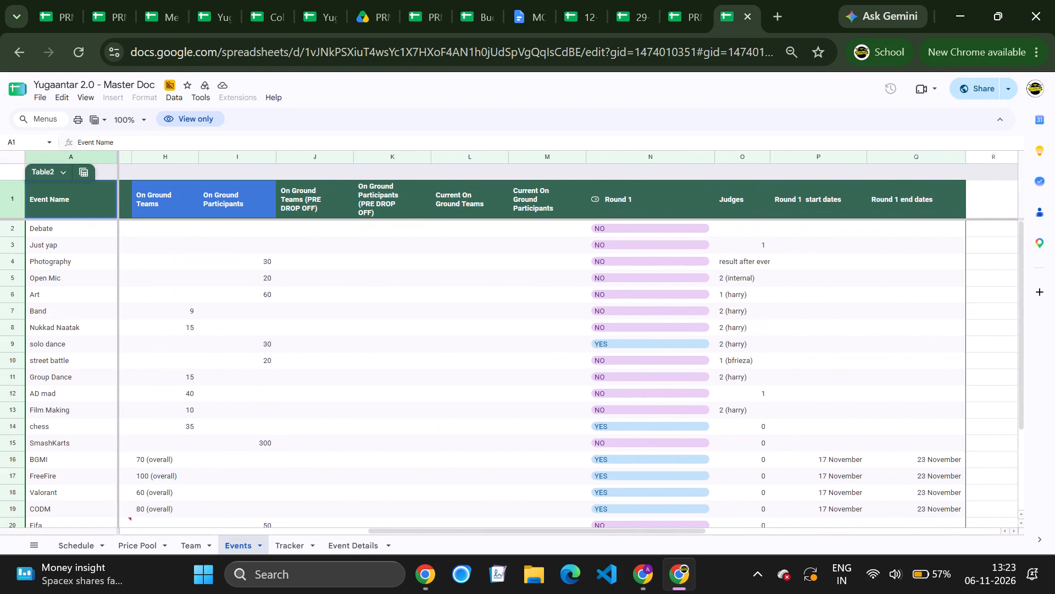
scroll(519, 460, up, 1)
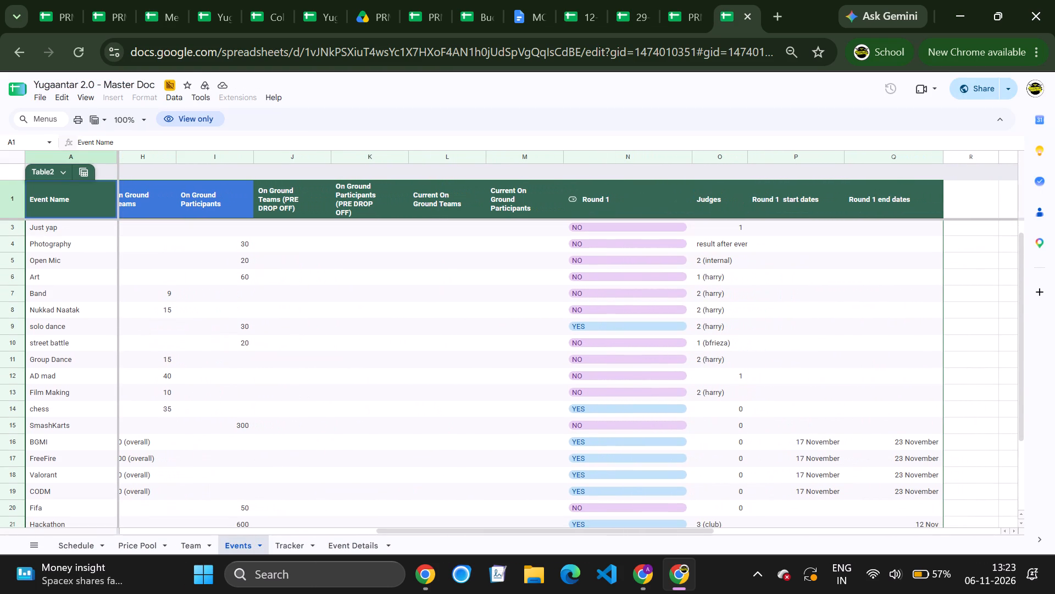
Copy the Teams and People figures for all events, F2:G24, from the Yugaantar 2026 Entries Overview sheet.
click(435, 573)
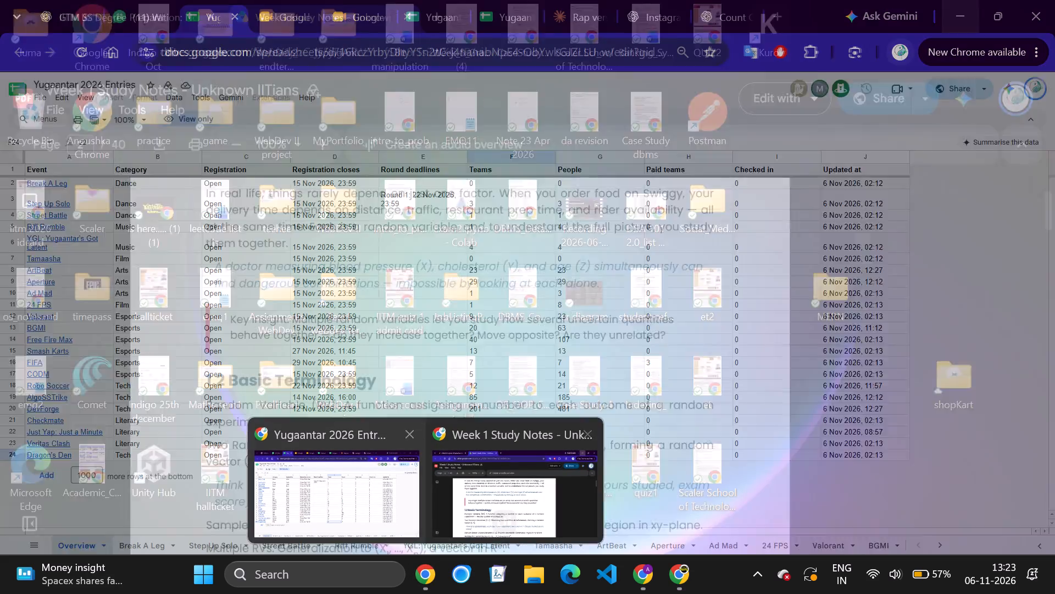
click(340, 498)
scroll(571, 305, up, 1)
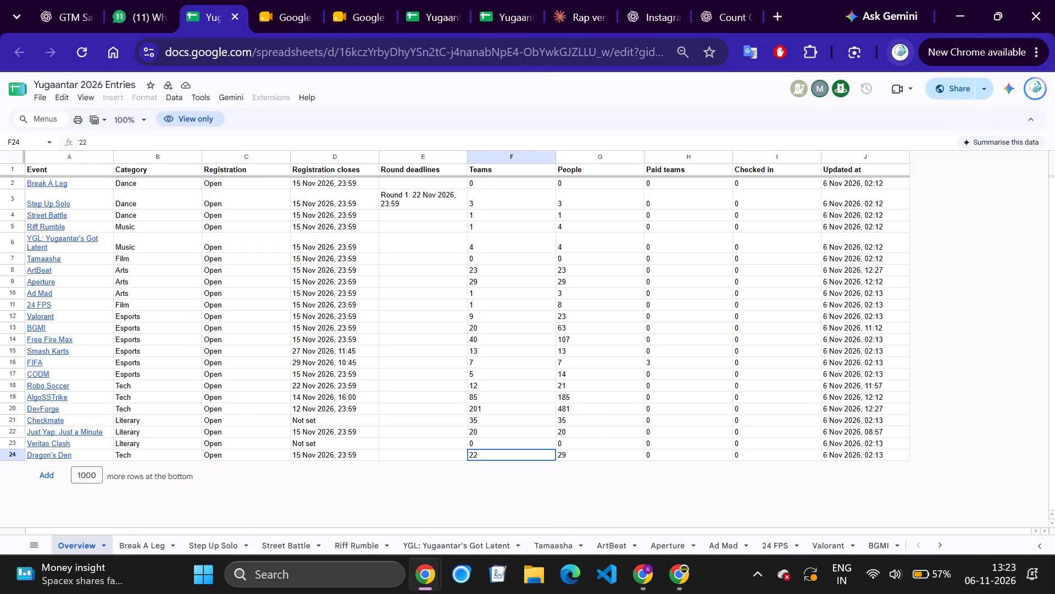
drag(481, 182, 595, 452)
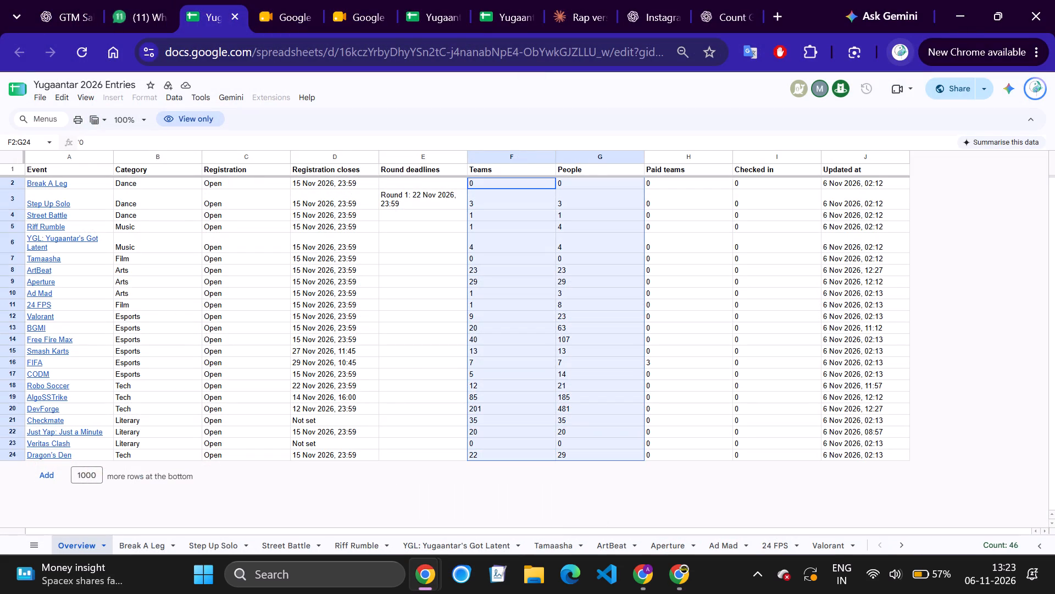
key(ctrl+c)
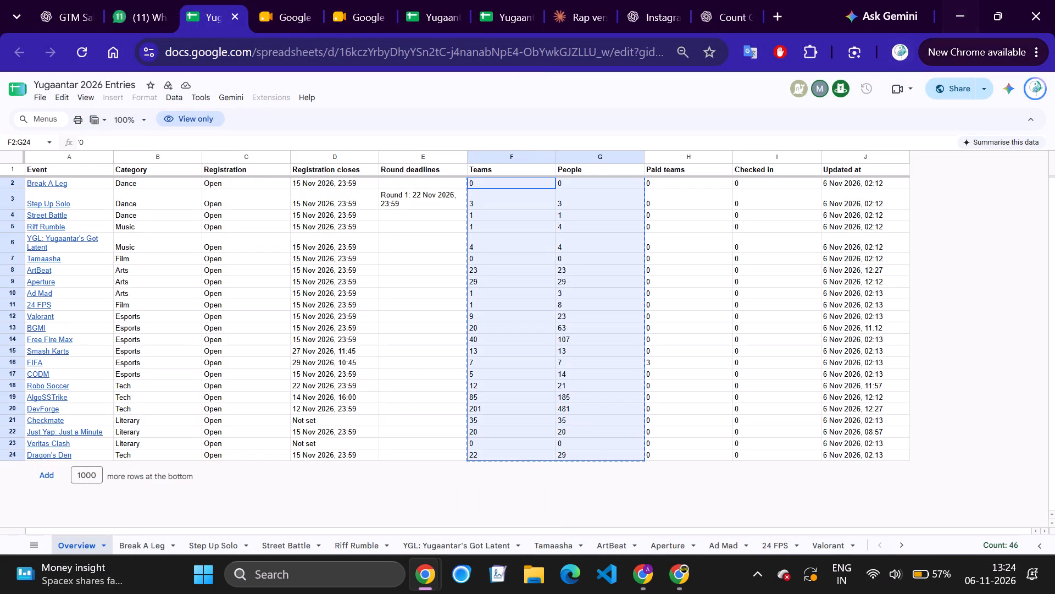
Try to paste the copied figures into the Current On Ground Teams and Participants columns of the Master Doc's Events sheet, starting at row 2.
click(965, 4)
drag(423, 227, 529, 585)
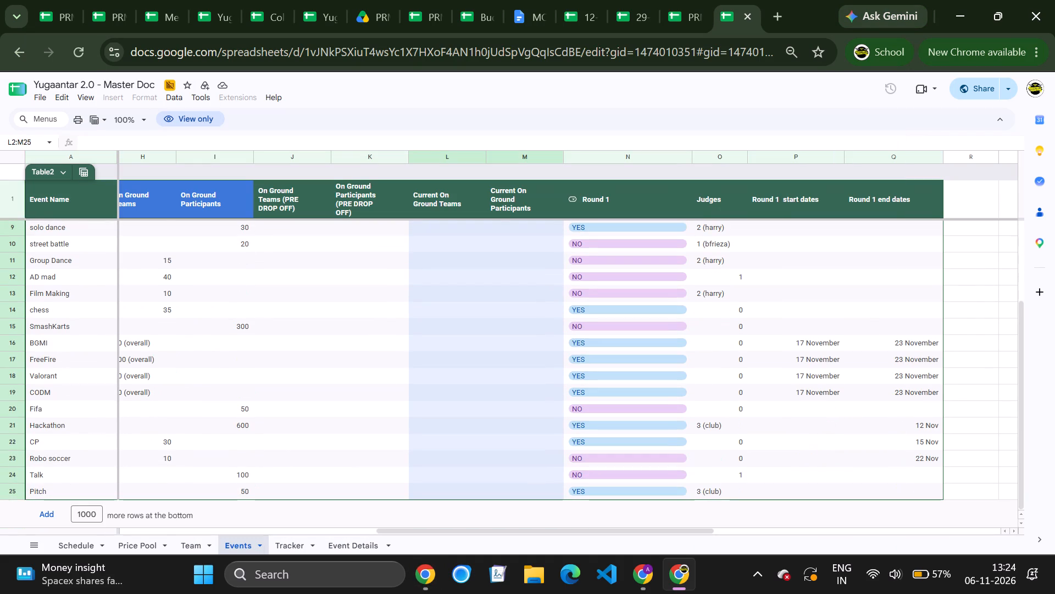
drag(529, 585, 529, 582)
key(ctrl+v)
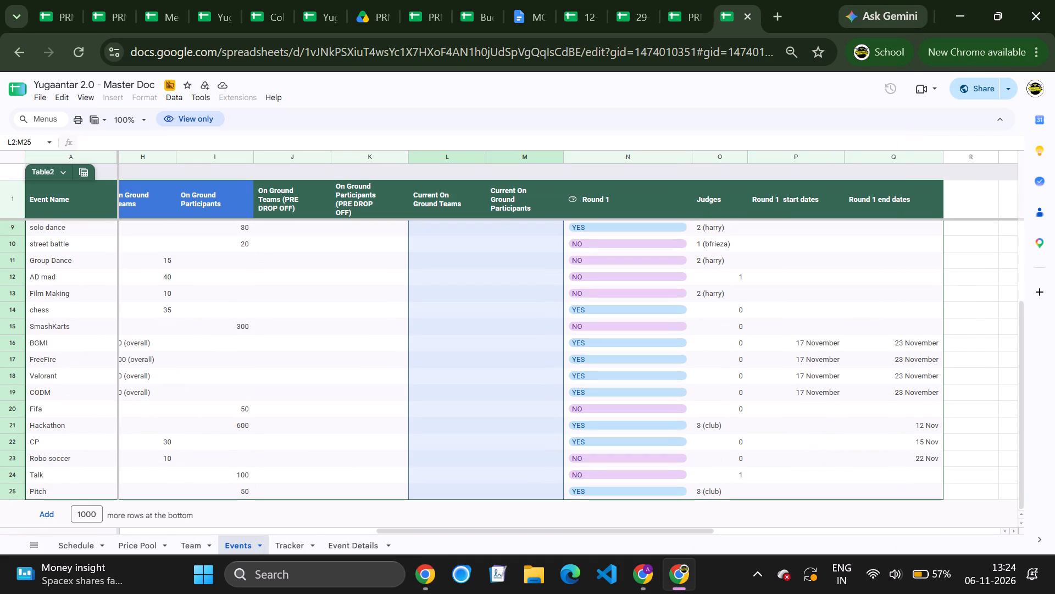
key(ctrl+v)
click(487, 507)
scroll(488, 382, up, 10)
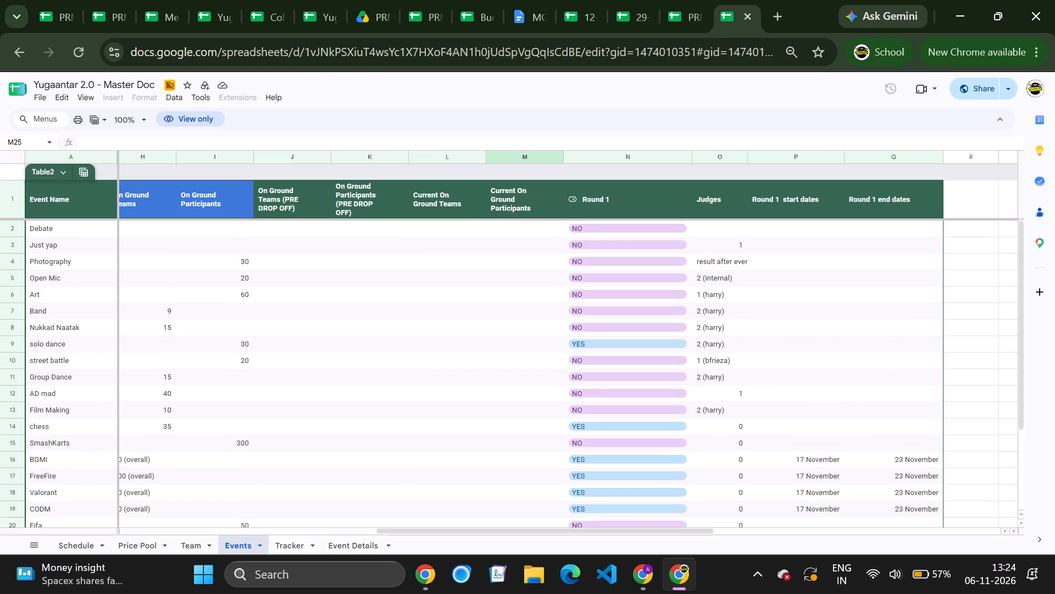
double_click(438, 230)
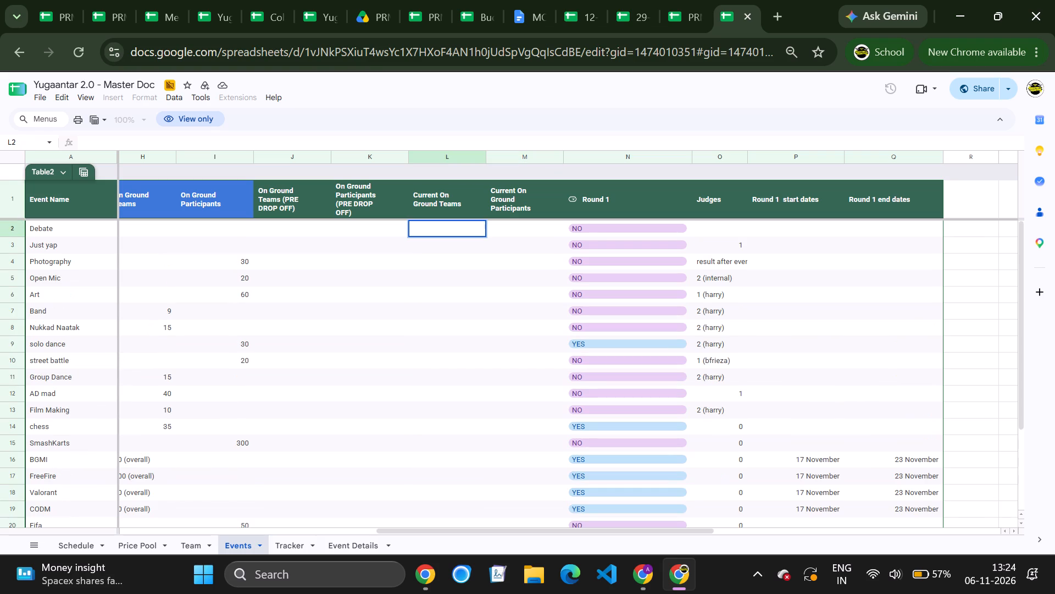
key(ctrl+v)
Check the sharing options and general access setting of the Yugaantar 2.0 - Master Doc.
click(1014, 90)
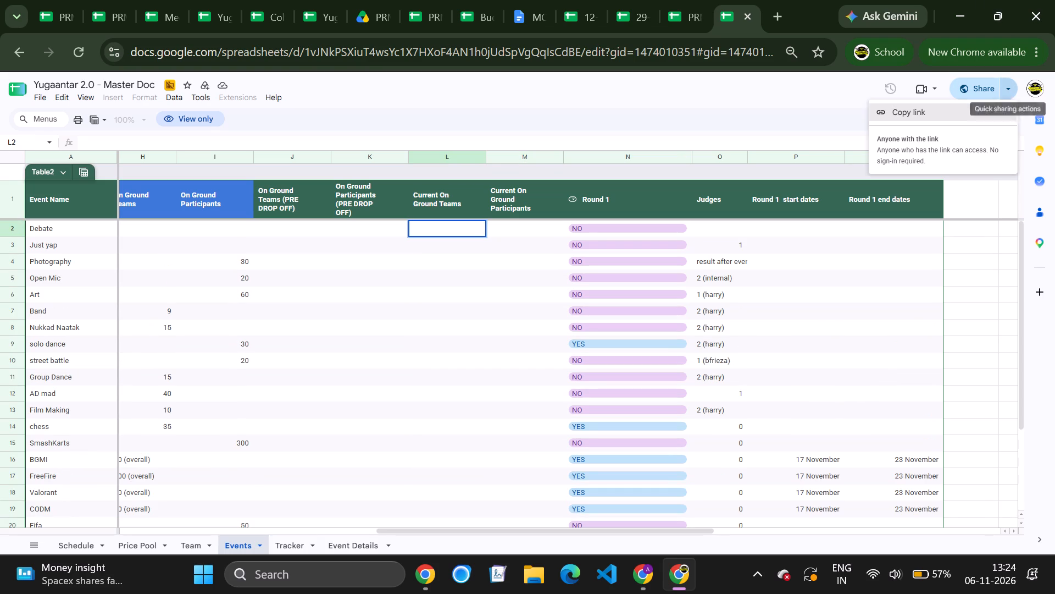
click(680, 115)
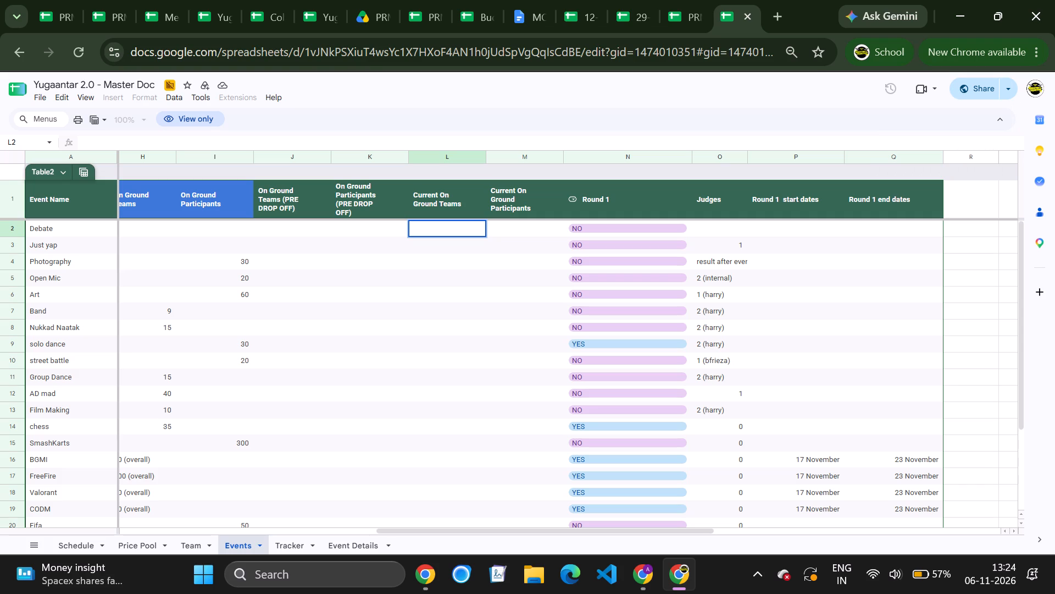
click(969, 88)
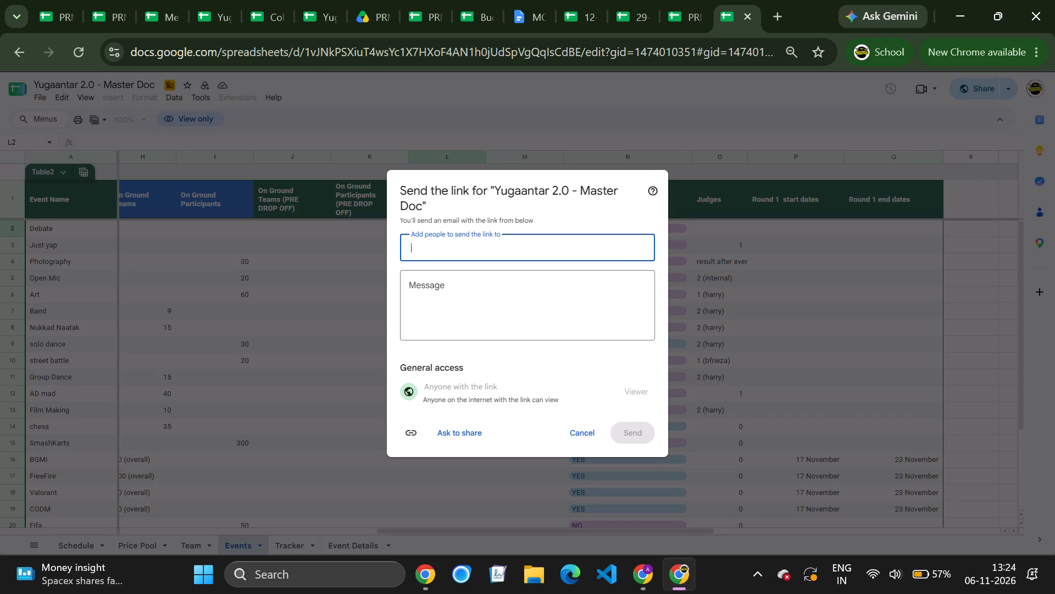
click(666, 117)
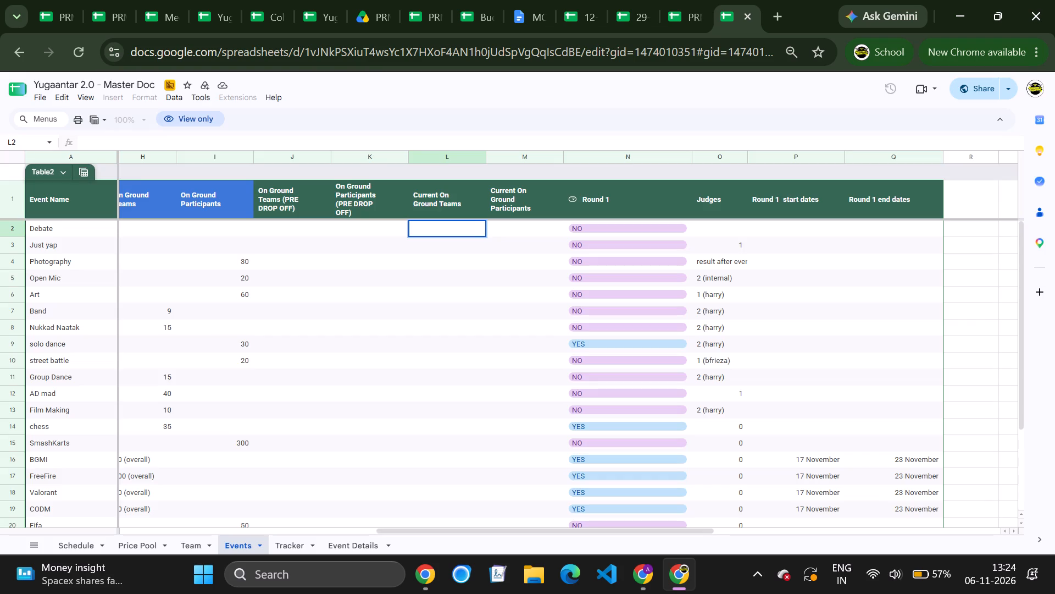
Switch back to the Yugaantar 2026 Entries spreadsheet in the other Chrome profile.
click(431, 570)
click(351, 503)
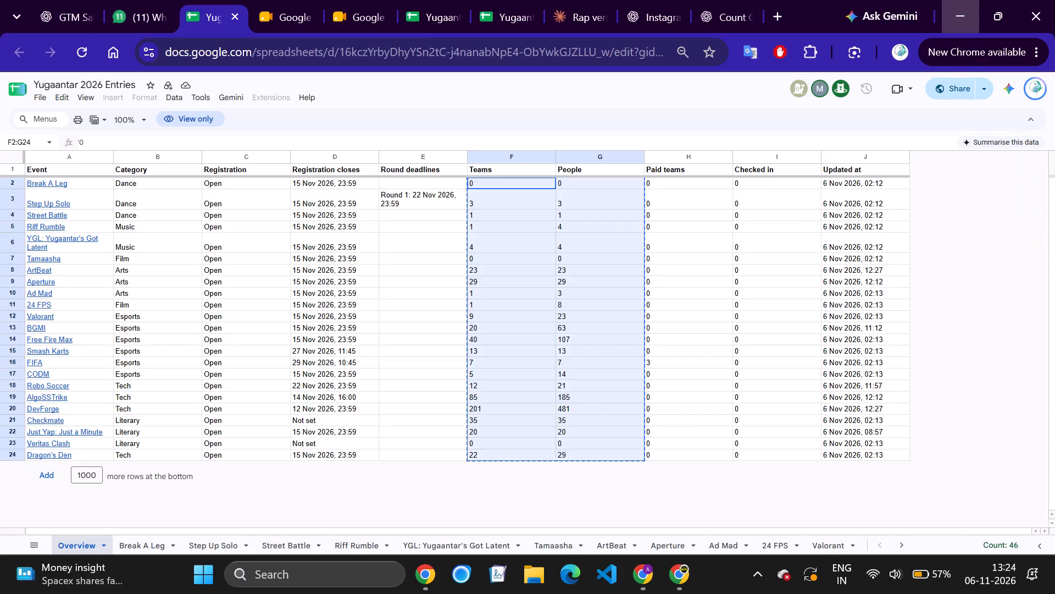
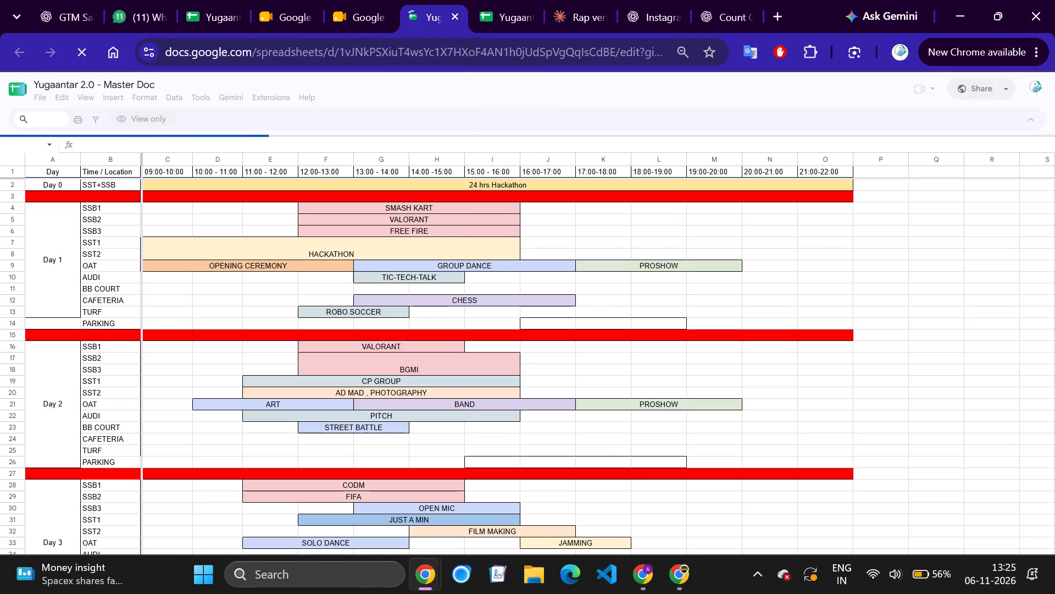
Go through the open spreadsheet tabs to the Overview sheet of Yugaantar 2026 Entries and deselect the copied Teams and People range.
click(512, 0)
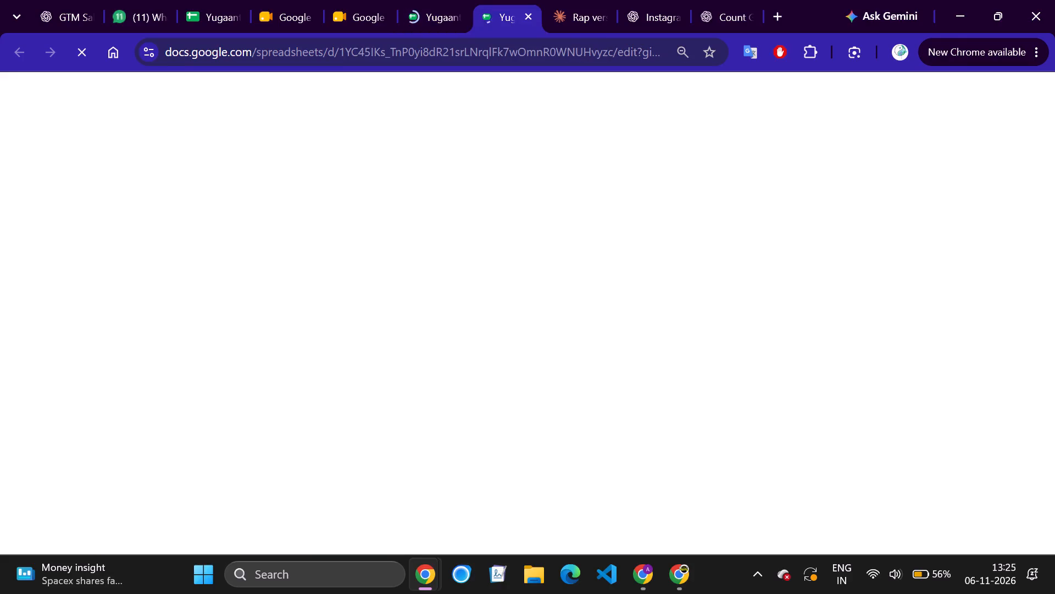
click(207, 12)
click(431, 490)
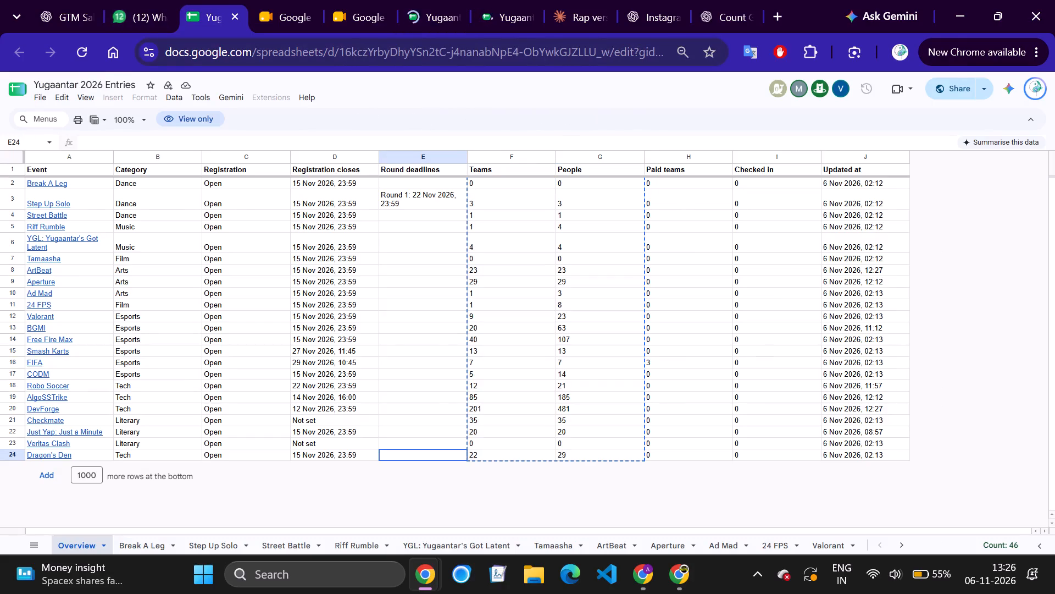
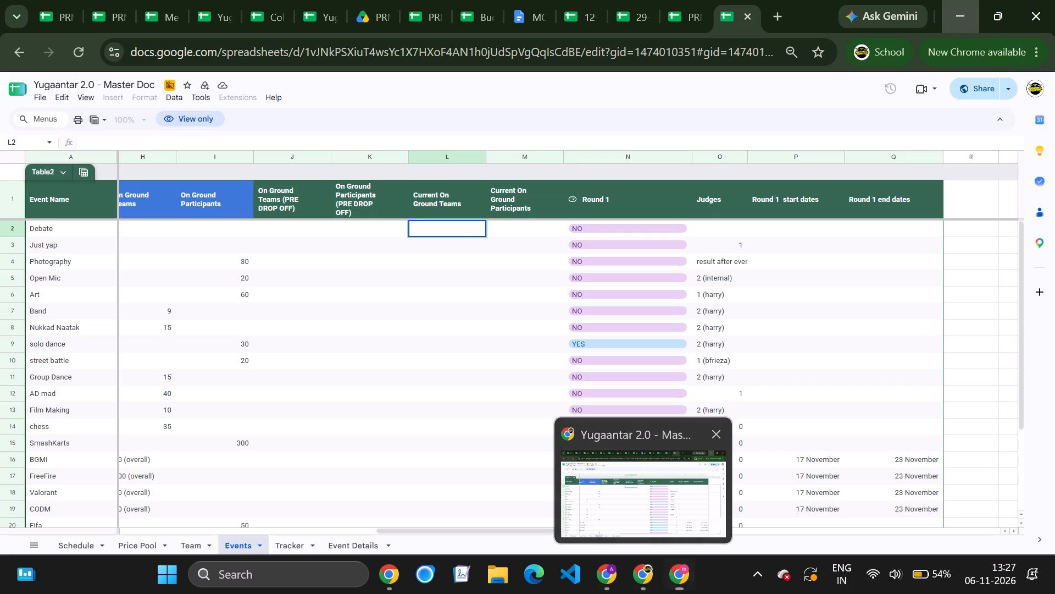
Copy the sharing link of the Yugaantar 2.0 - Master Doc.
click(970, 89)
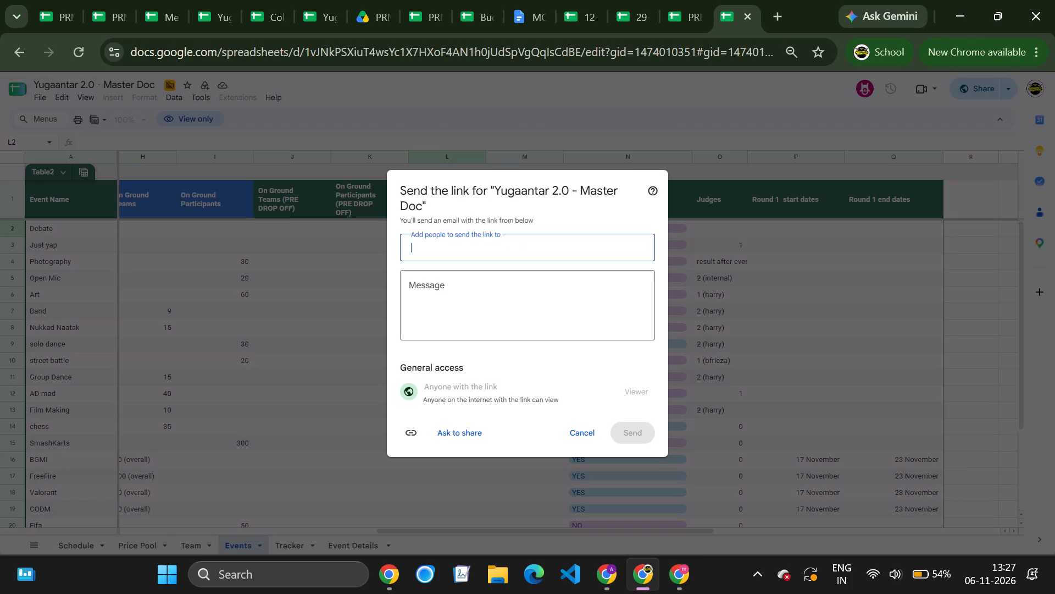
click(413, 436)
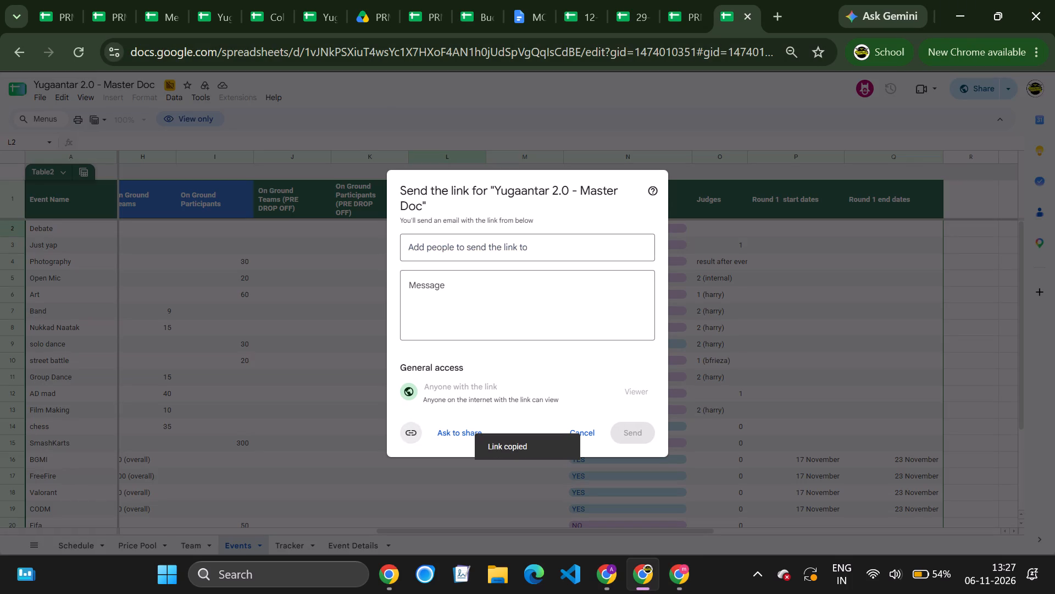
Dismiss the link-sharing dialog and open the copied Yugaantar 2.0 - Master Doc link in a new tab of the other Chrome profile with the Yugaantar'26 YouTube tab.
click(588, 432)
click(681, 589)
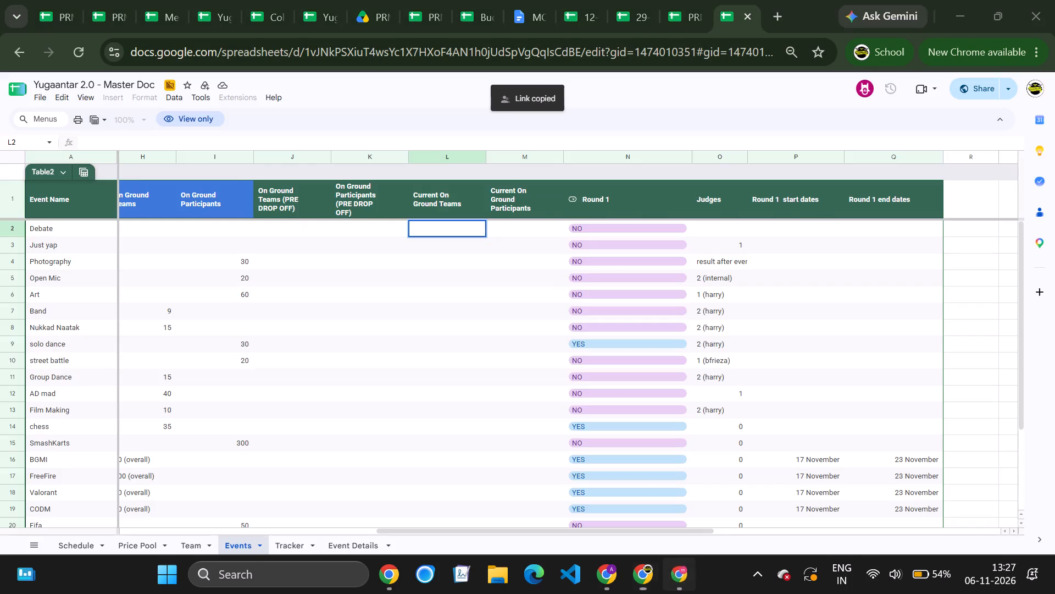
click(435, 3)
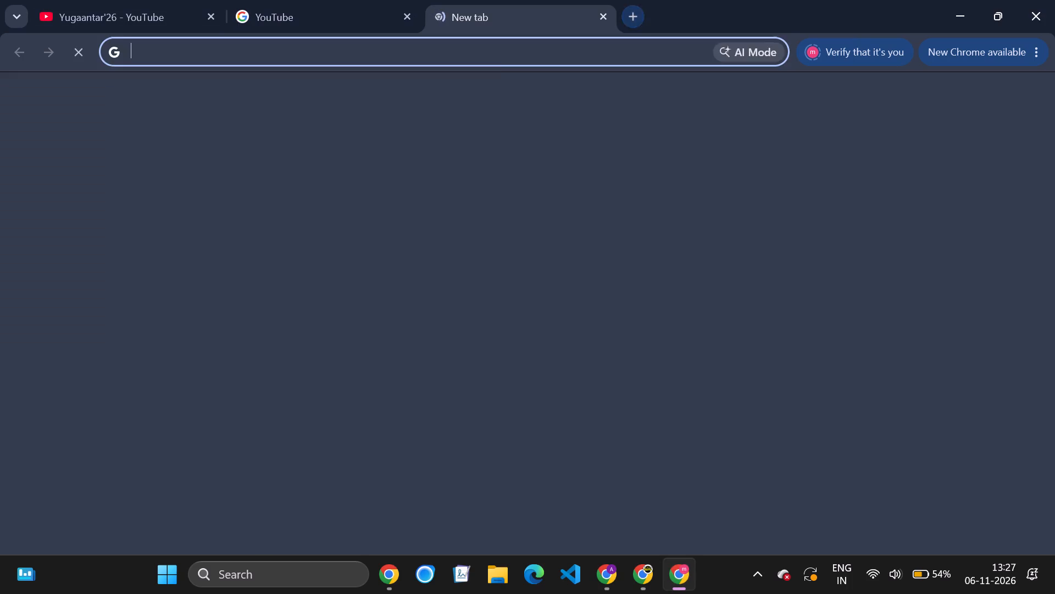
key(ctrl+v)
key(Return)
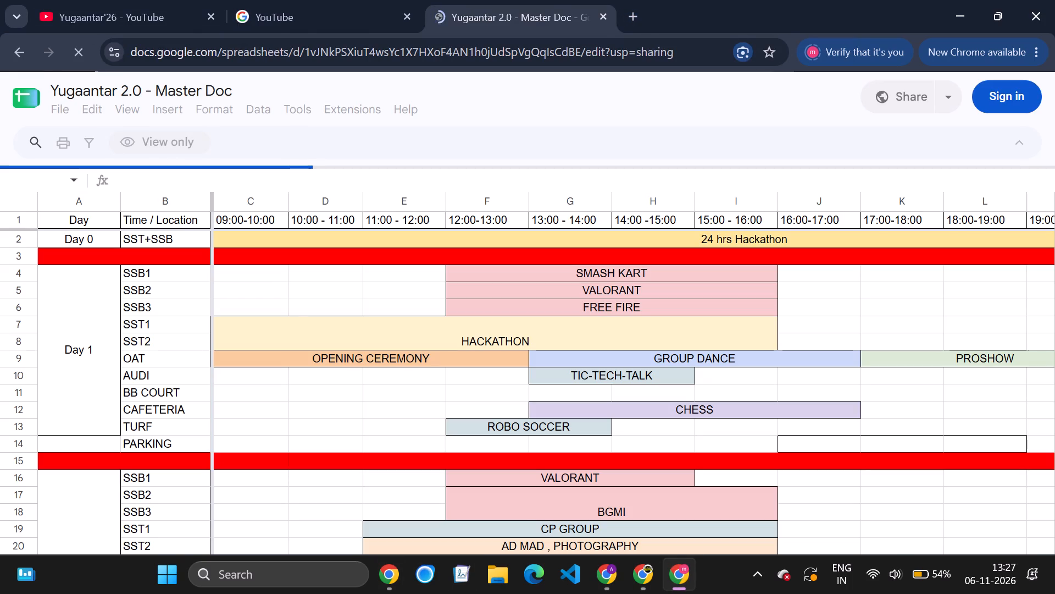
scroll(492, 371, left, 2)
click(945, 0)
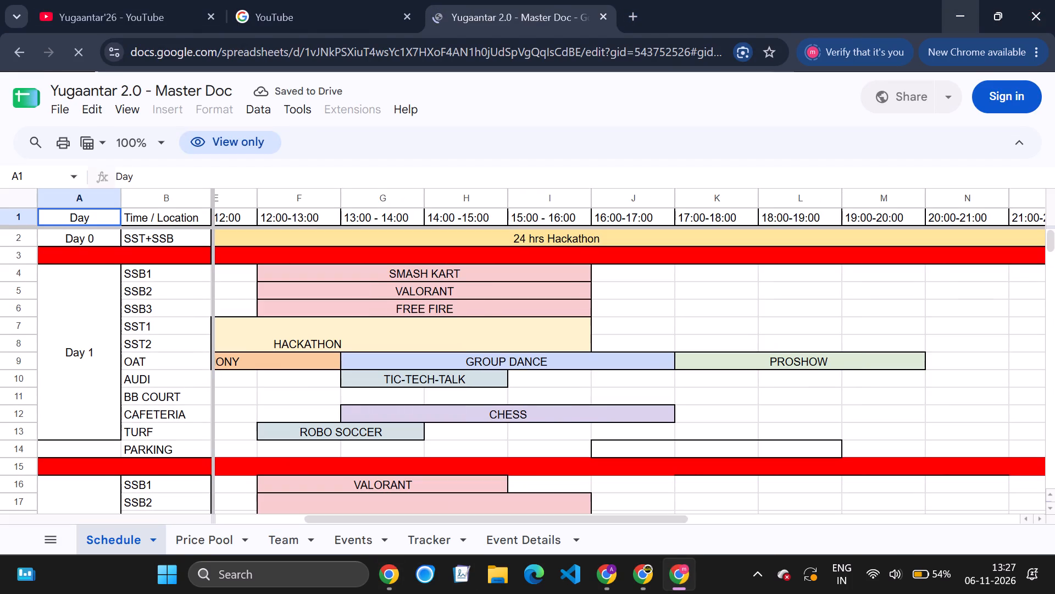
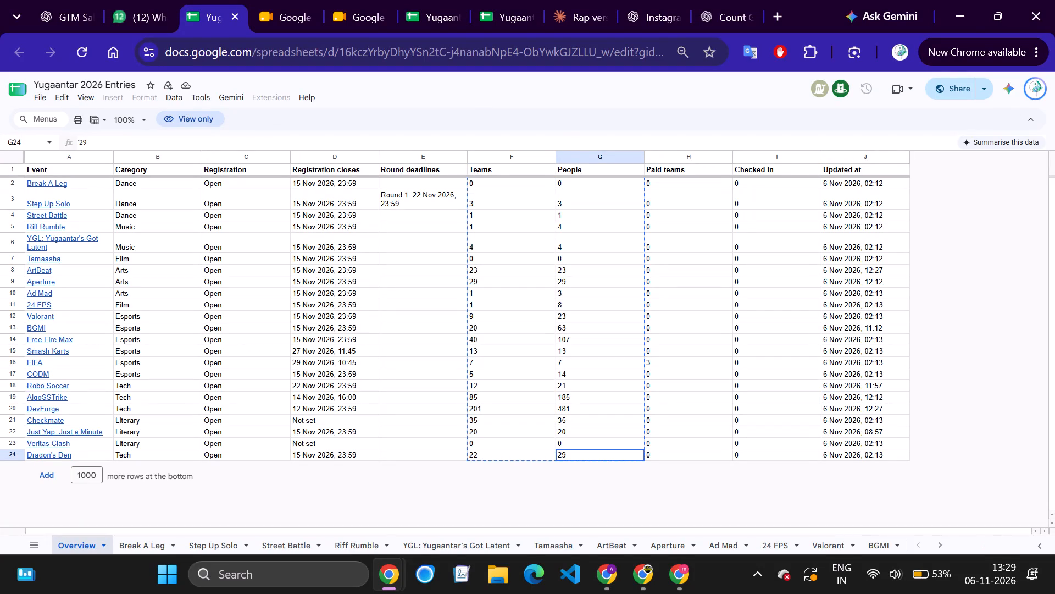
Switch to the Yugaantar 2.0 Master Doc and open its Events sheet.
click(968, 0)
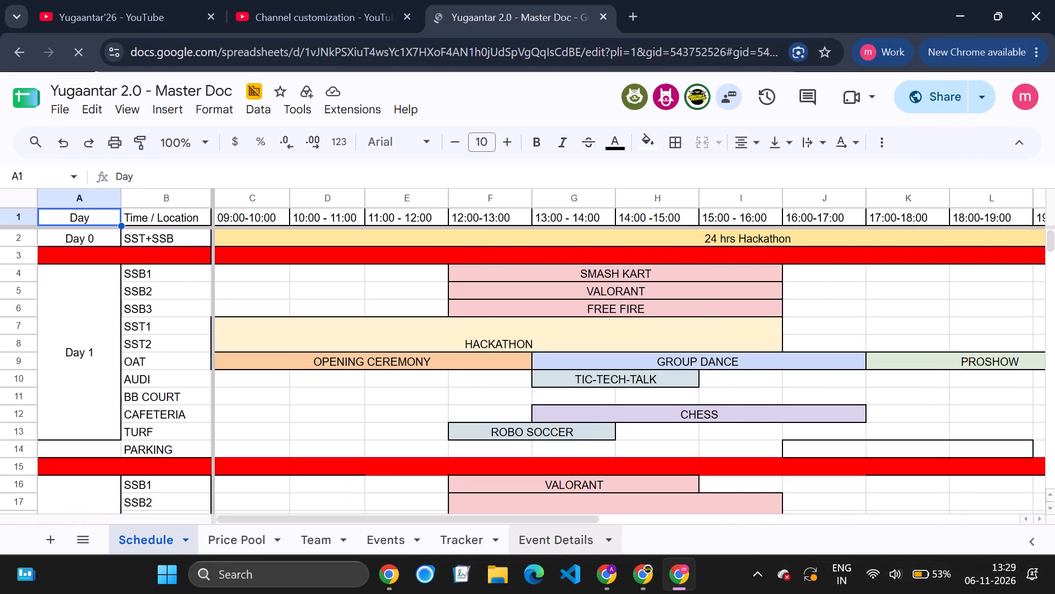
click(378, 552)
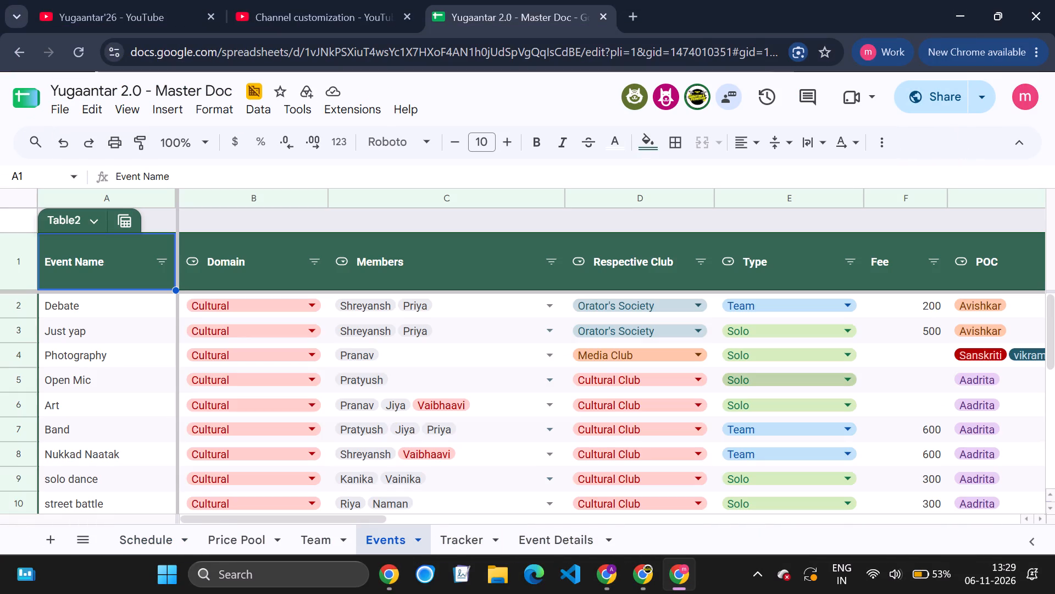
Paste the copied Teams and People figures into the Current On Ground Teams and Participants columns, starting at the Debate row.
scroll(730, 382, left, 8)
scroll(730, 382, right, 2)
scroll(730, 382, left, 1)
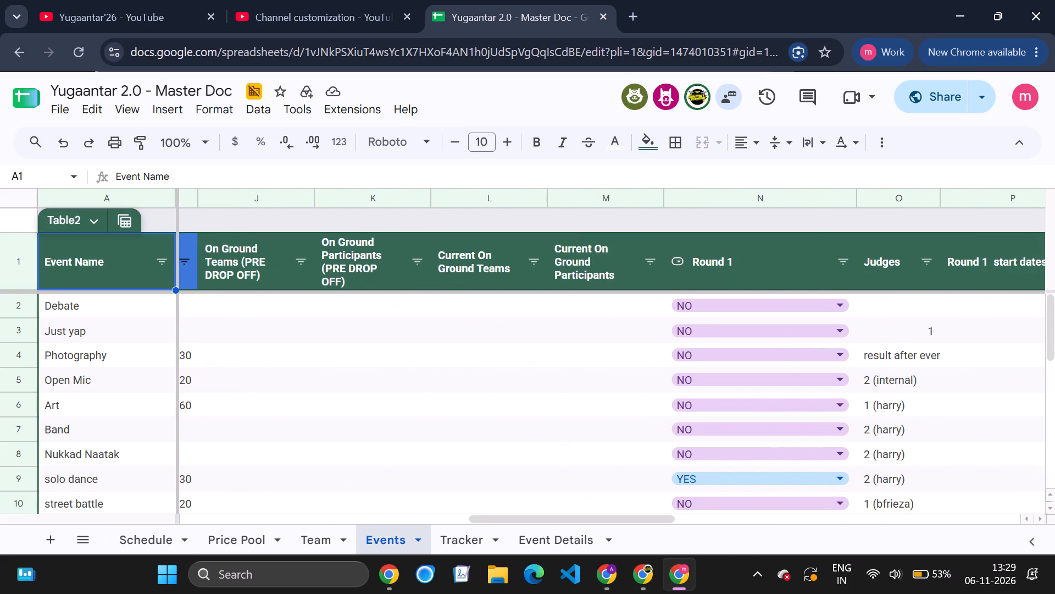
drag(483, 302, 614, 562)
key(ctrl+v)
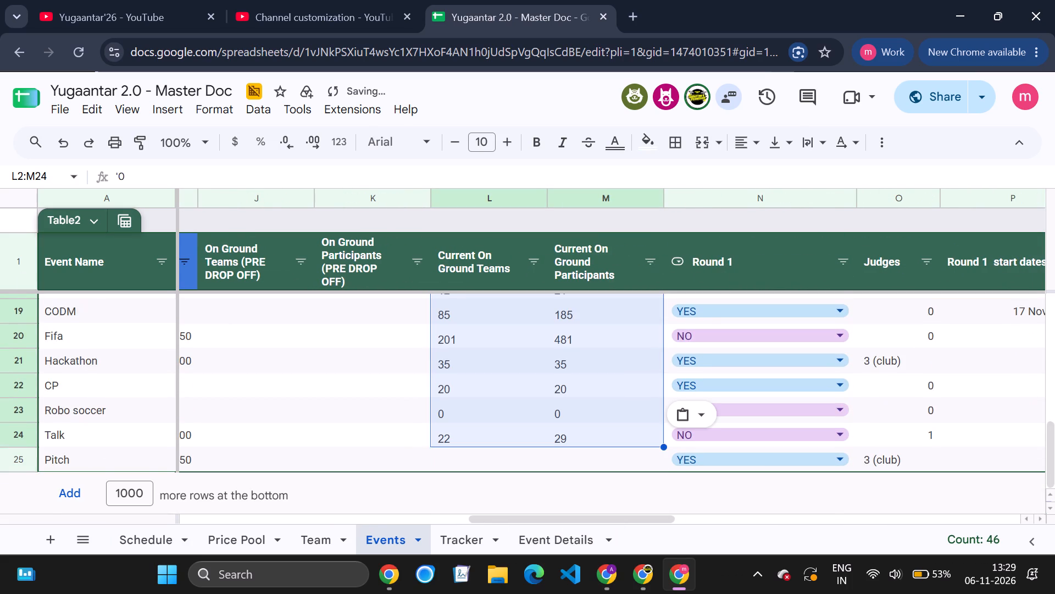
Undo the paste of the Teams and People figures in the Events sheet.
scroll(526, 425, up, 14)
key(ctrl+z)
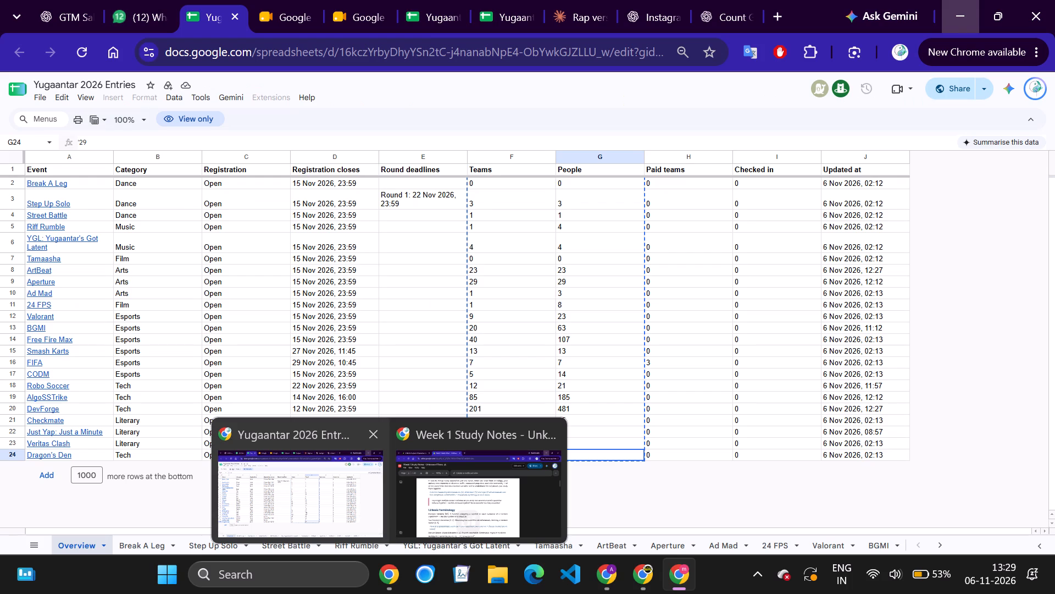
Switch to the Yugaantar 2026 Entries spreadsheet and reload it, discarding the open cell edit.
scroll(612, 353, down, 5)
click(314, 508)
click(488, 498)
double_click(488, 498)
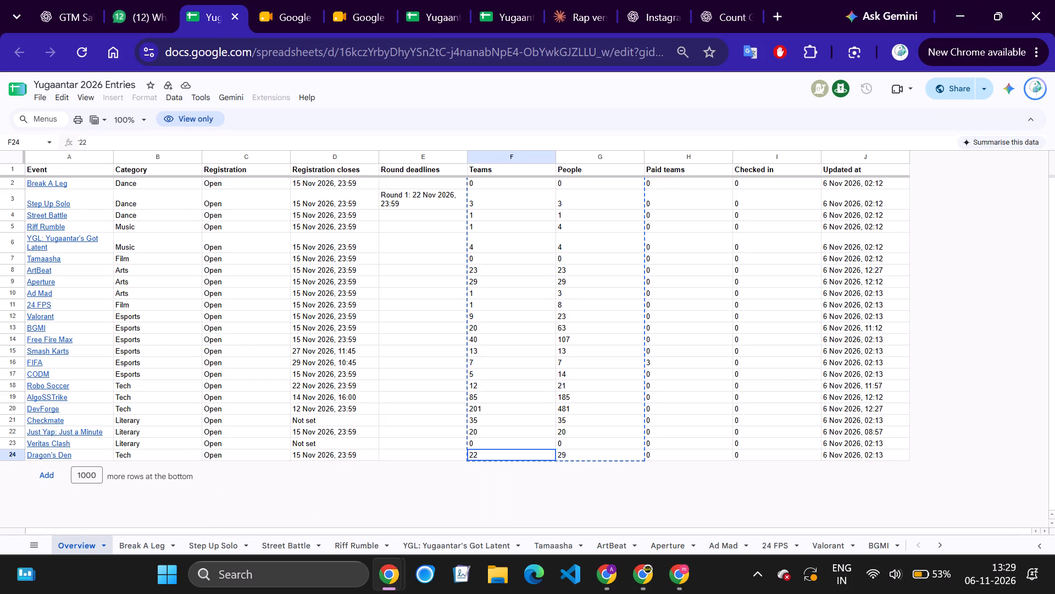
click(574, 116)
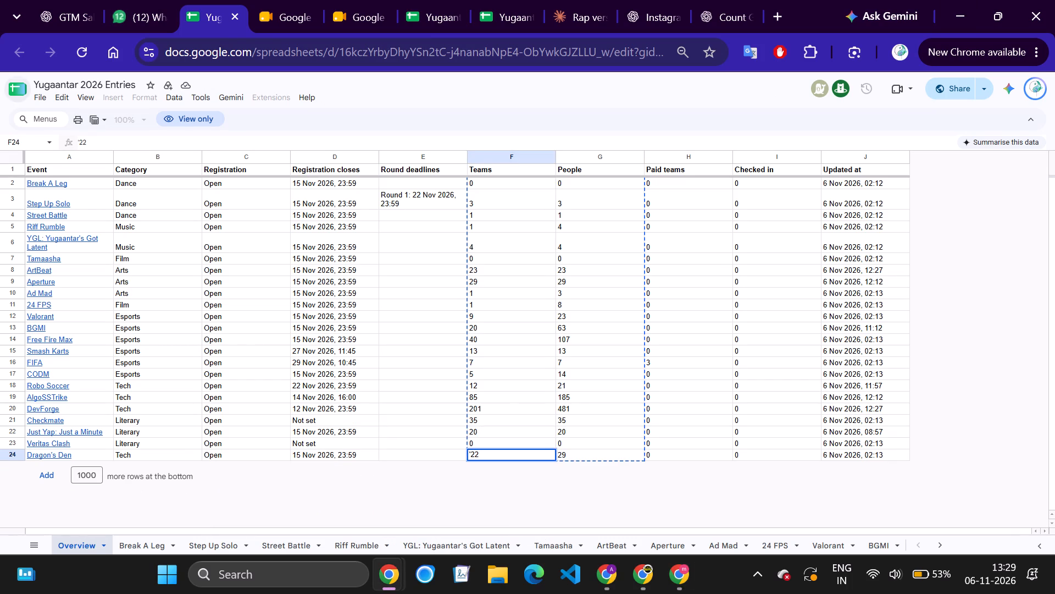
click(88, 48)
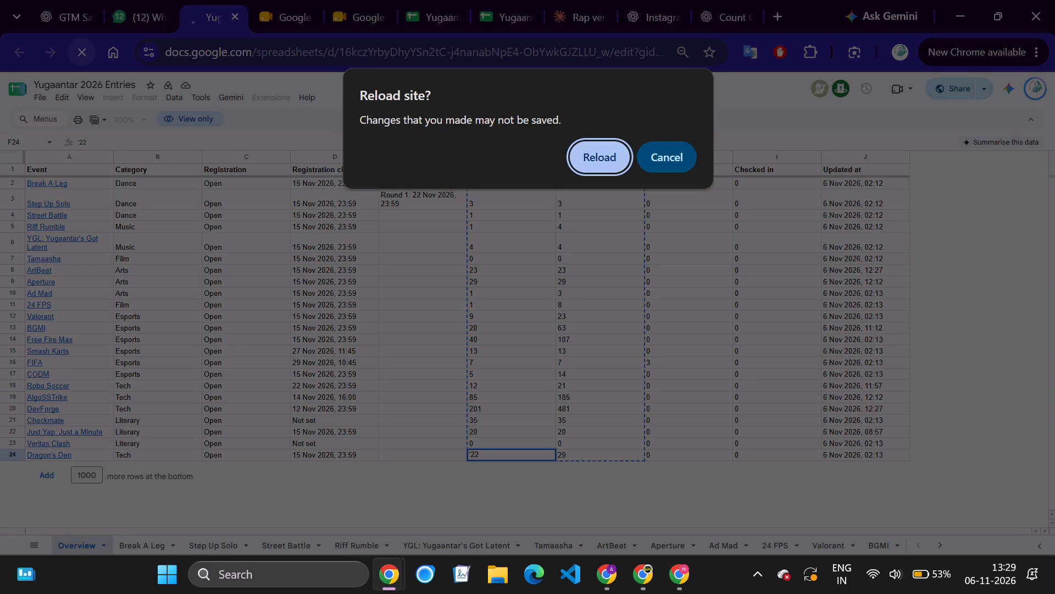
click(596, 166)
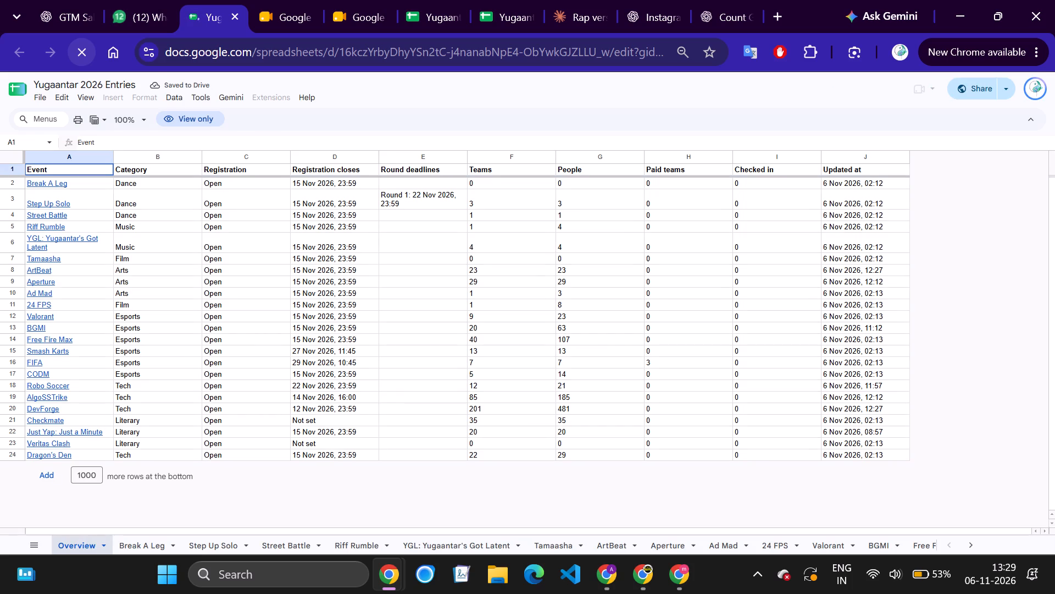
Look up the Just Yap: Just a Minute entries and enter 20 as Just yap's Current On Ground Participants in the Events sheet.
click(953, 0)
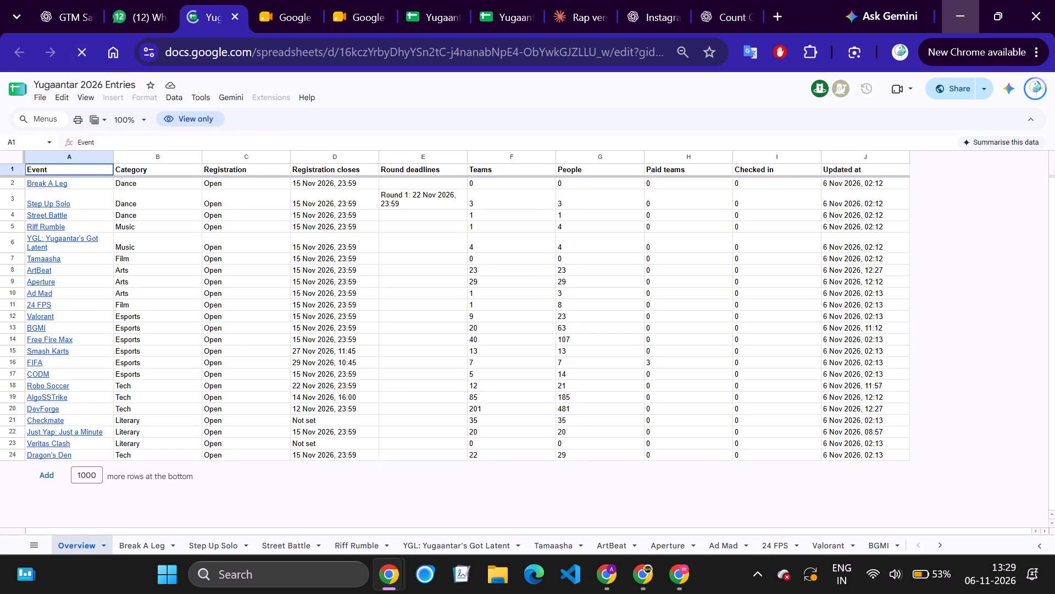
scroll(468, 457, up, 9)
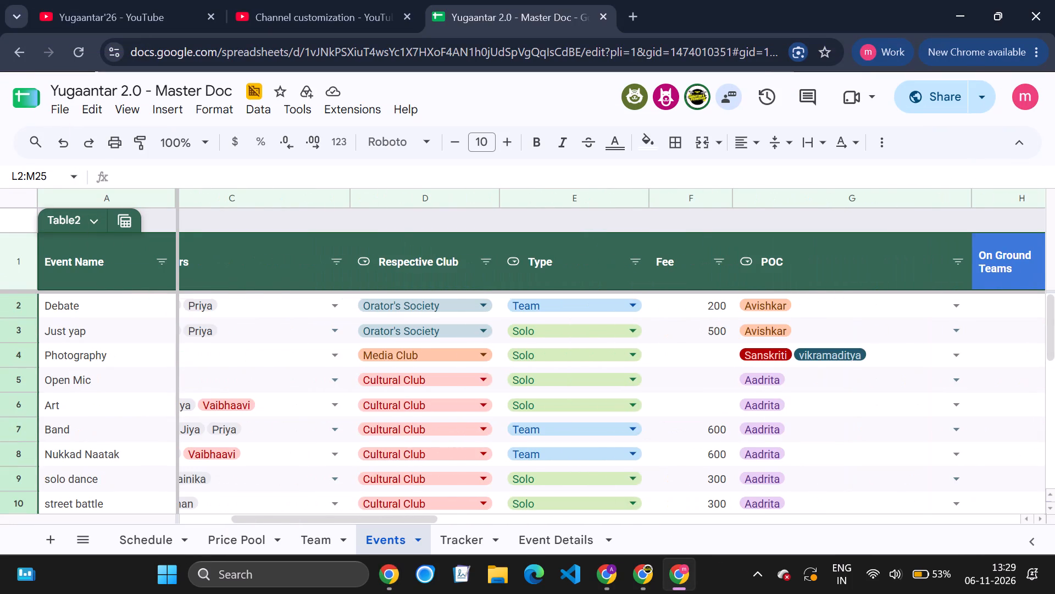
scroll(468, 457, up, 1)
scroll(720, 407, left, 5)
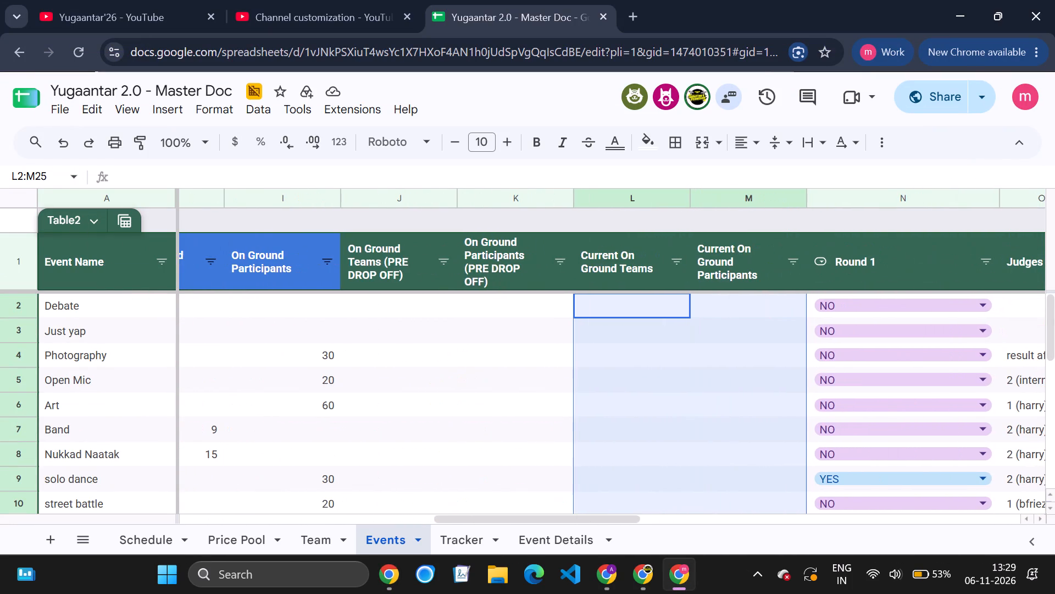
click(635, 340)
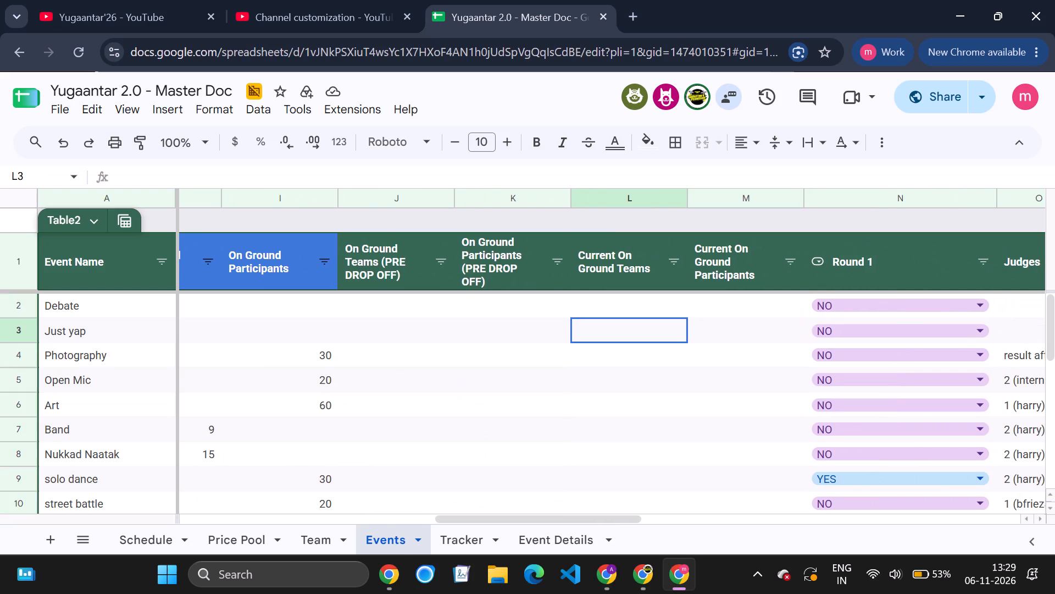
click(389, 583)
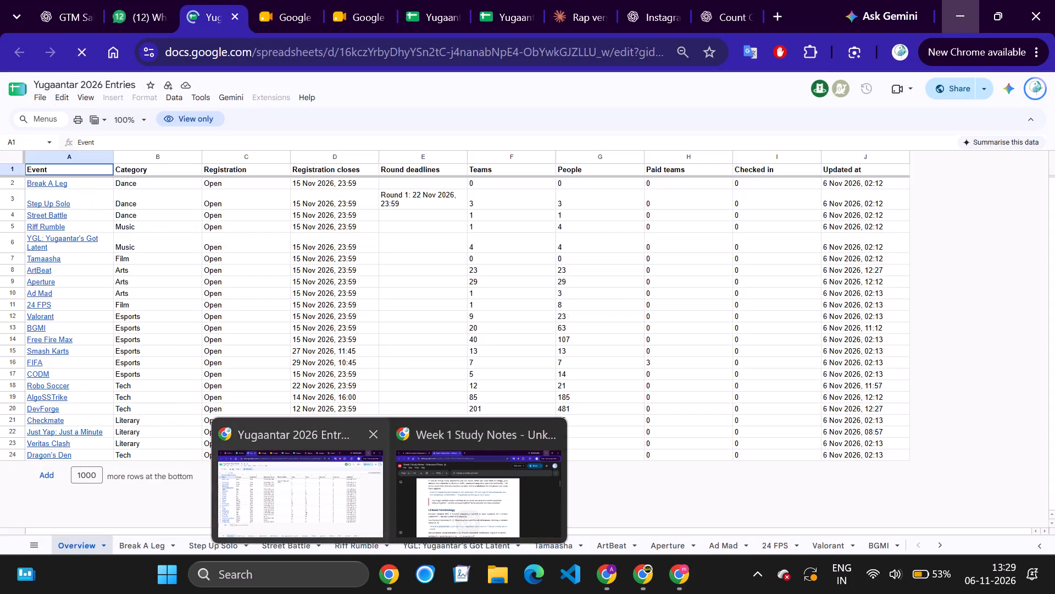
click(310, 495)
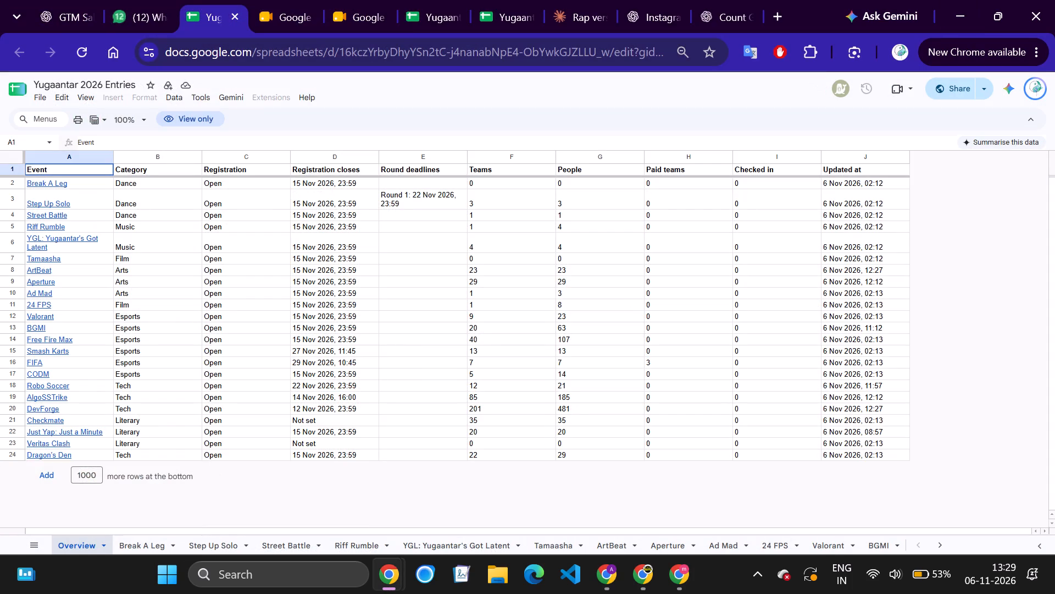
scroll(296, 390, down, 1)
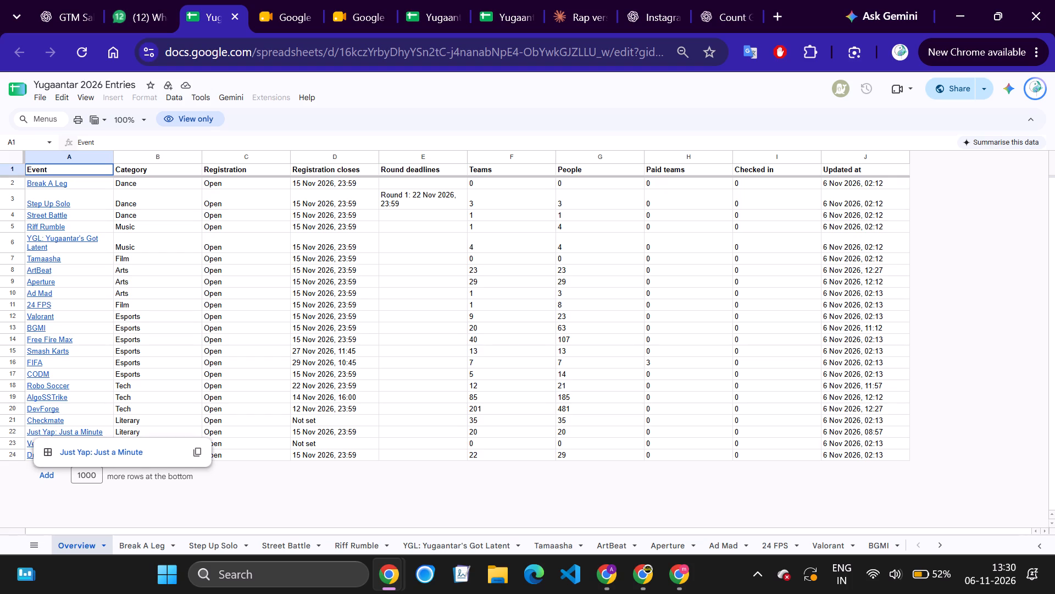
click(519, 432)
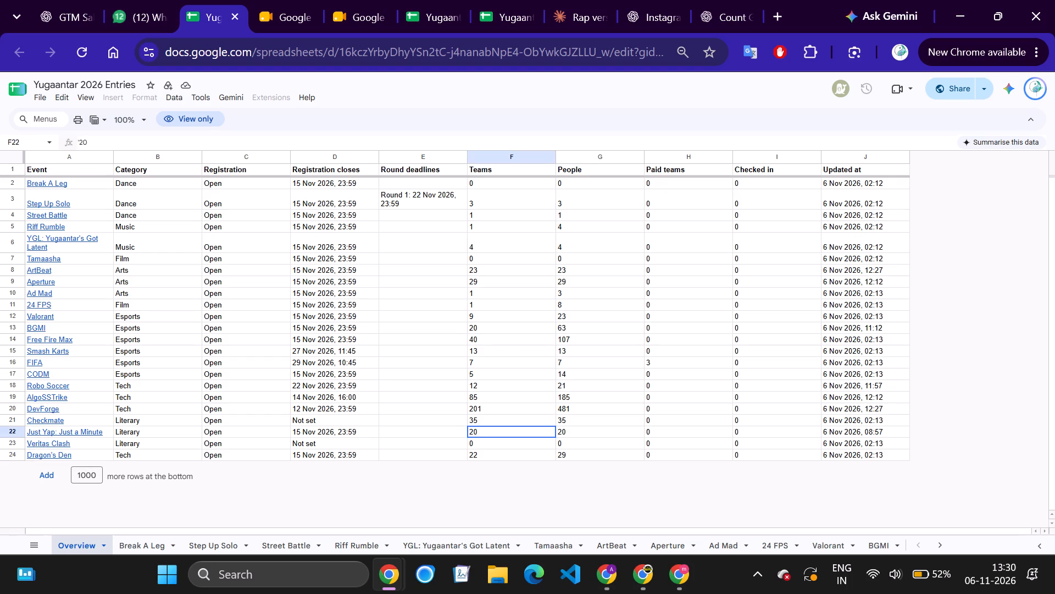
click(948, 0)
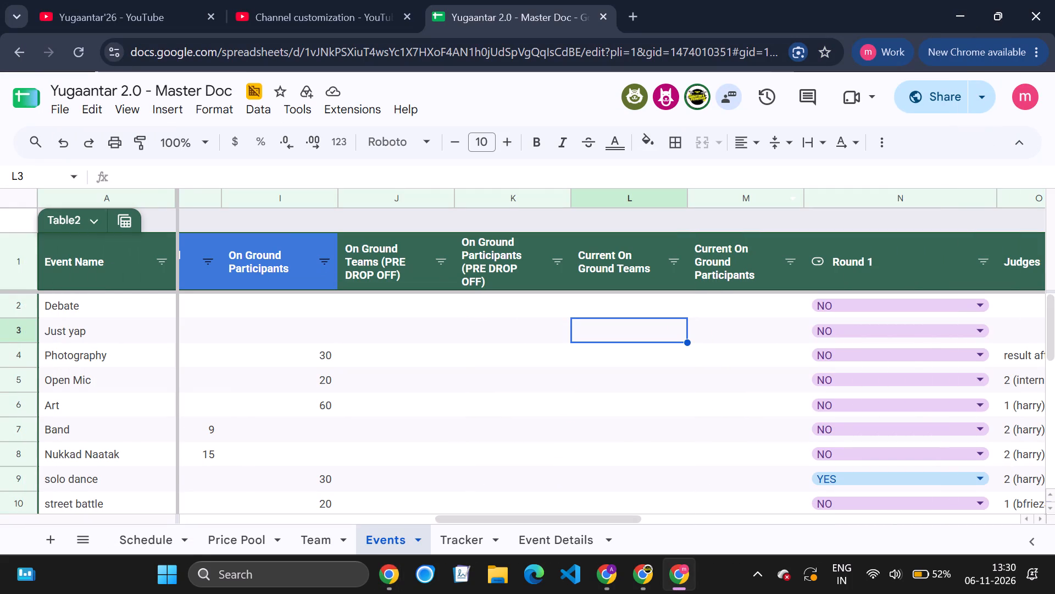
click(696, 328)
text(20)
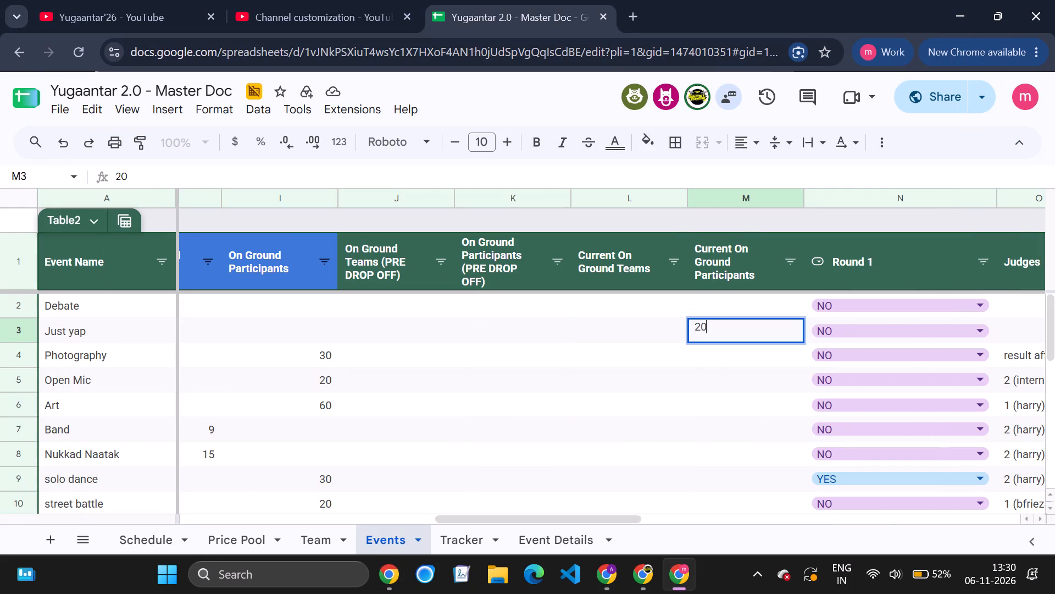
key(Down)
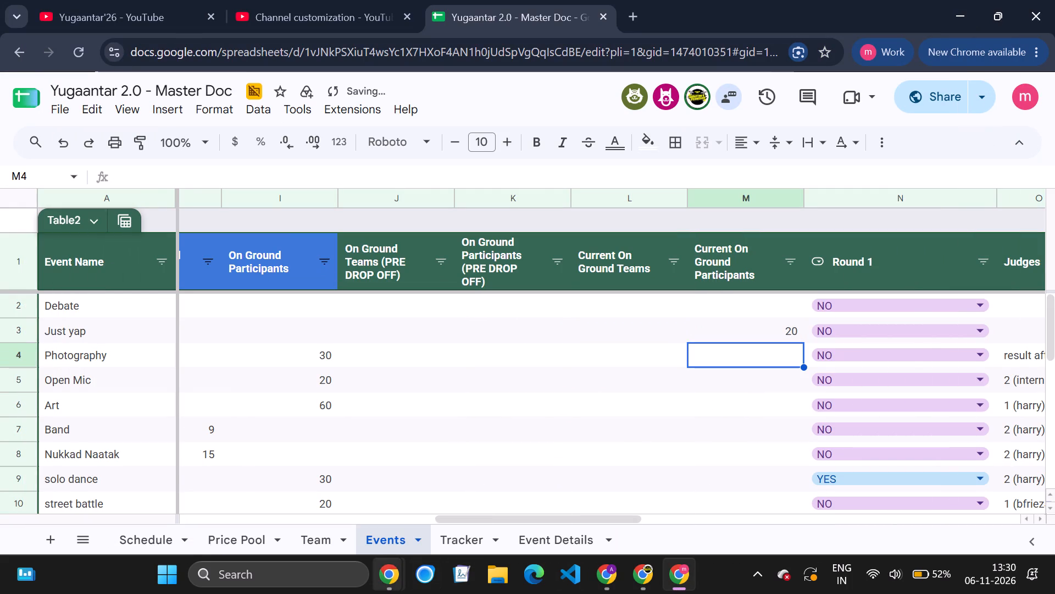
Check the Ad Mad row in the Entries spreadsheet and enter 1 as Photography's Current On Ground Teams in the Events sheet.
click(325, 508)
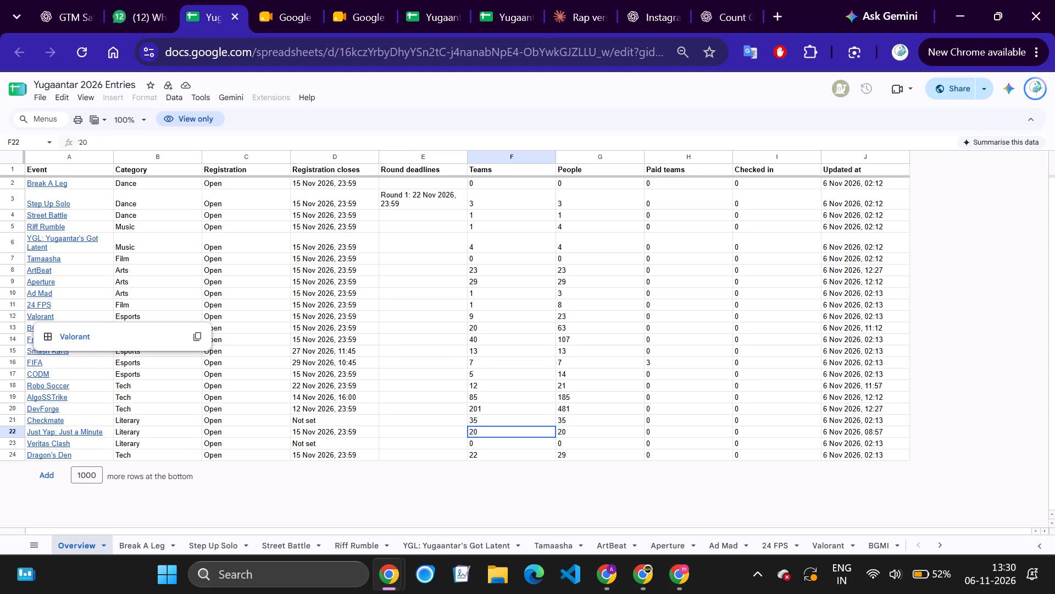
click(118, 302)
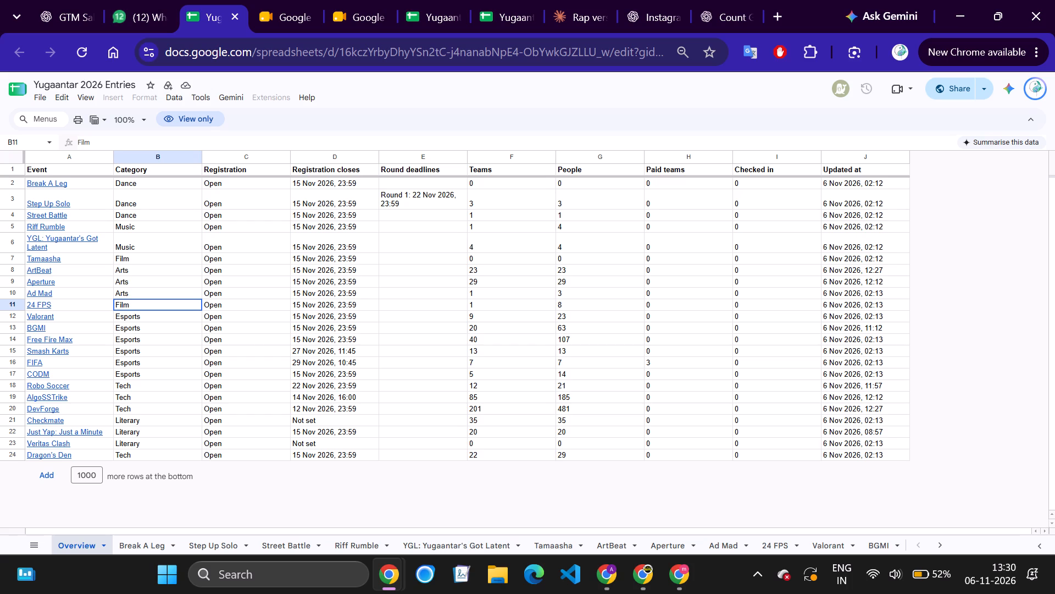
click(534, 293)
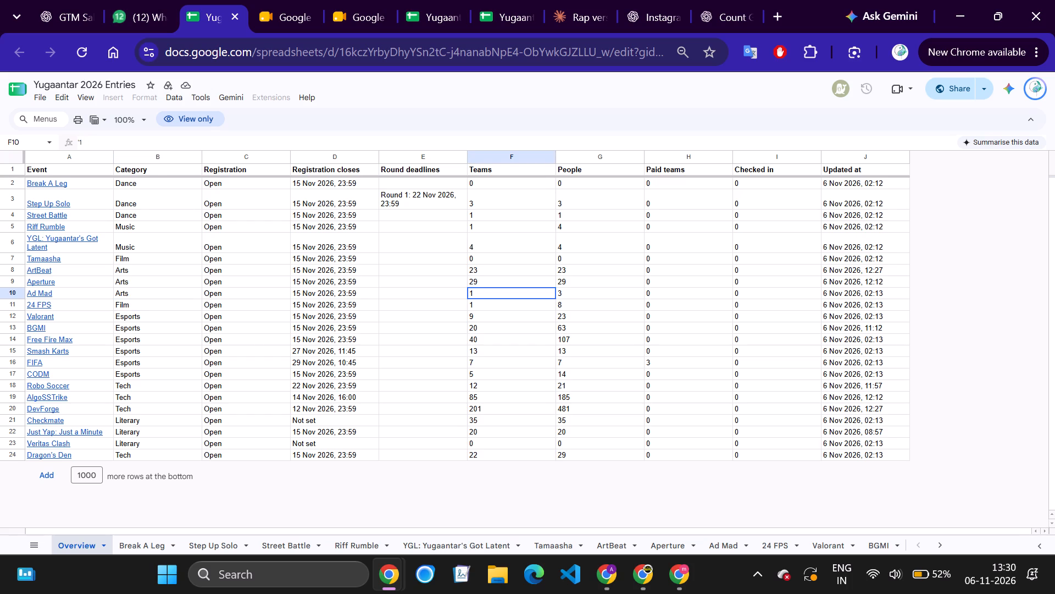
click(554, 294)
click(559, 295)
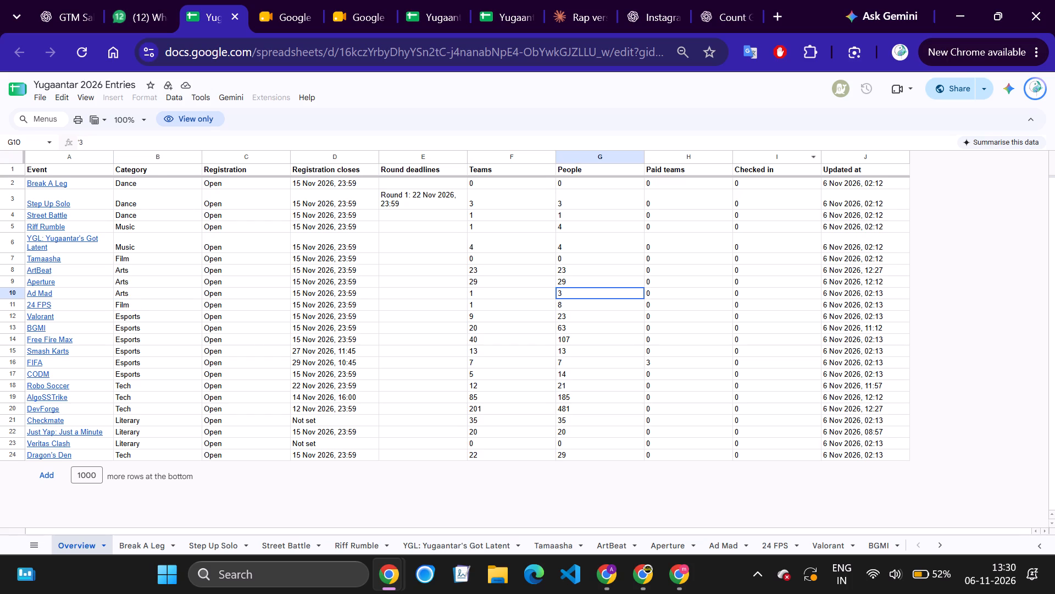
click(956, 9)
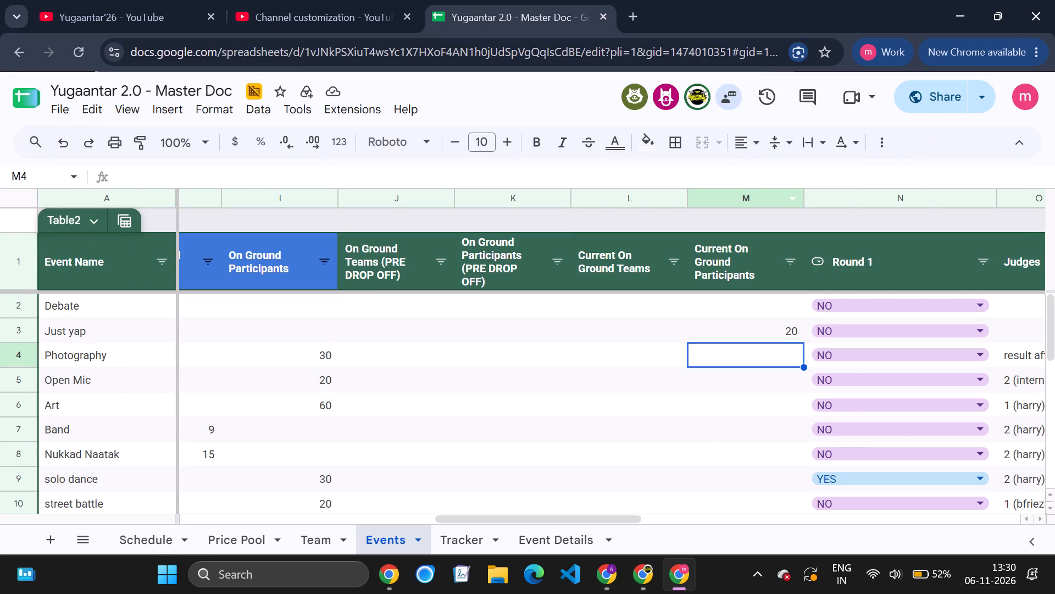
click(637, 355)
key(1)
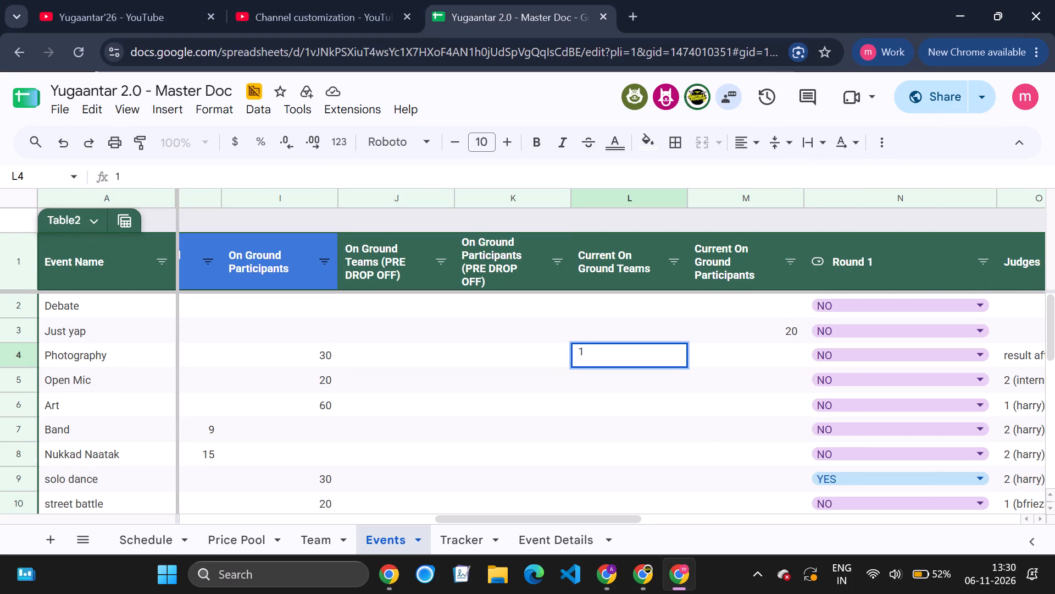
click(655, 379)
Look up the YGL: Yugaantar's Got Latent row in the Entries spreadsheet and enter 4 as Open Mic's Current On Ground Teams.
click(387, 584)
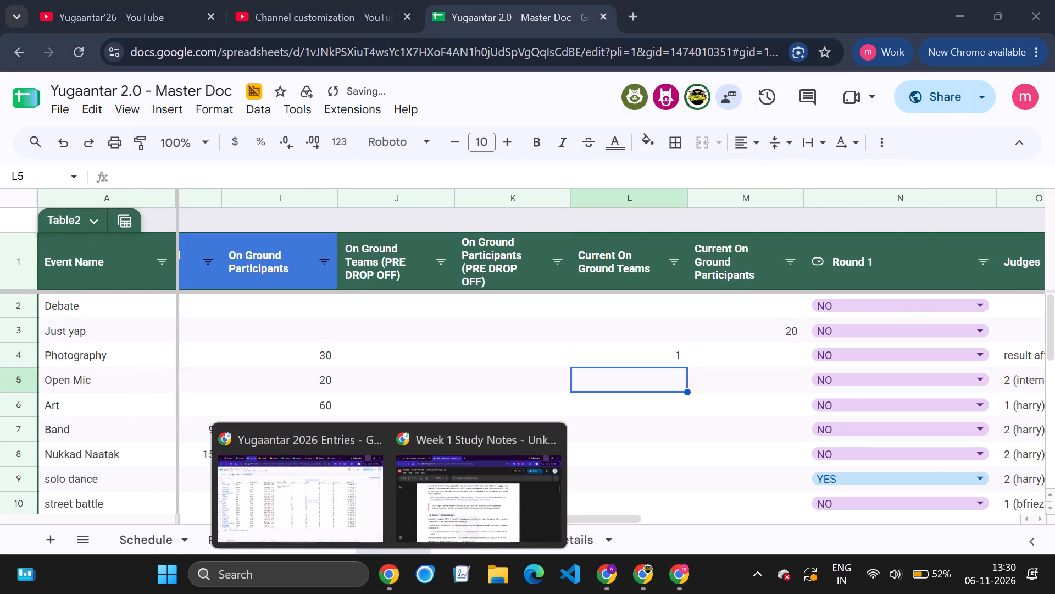
click(318, 513)
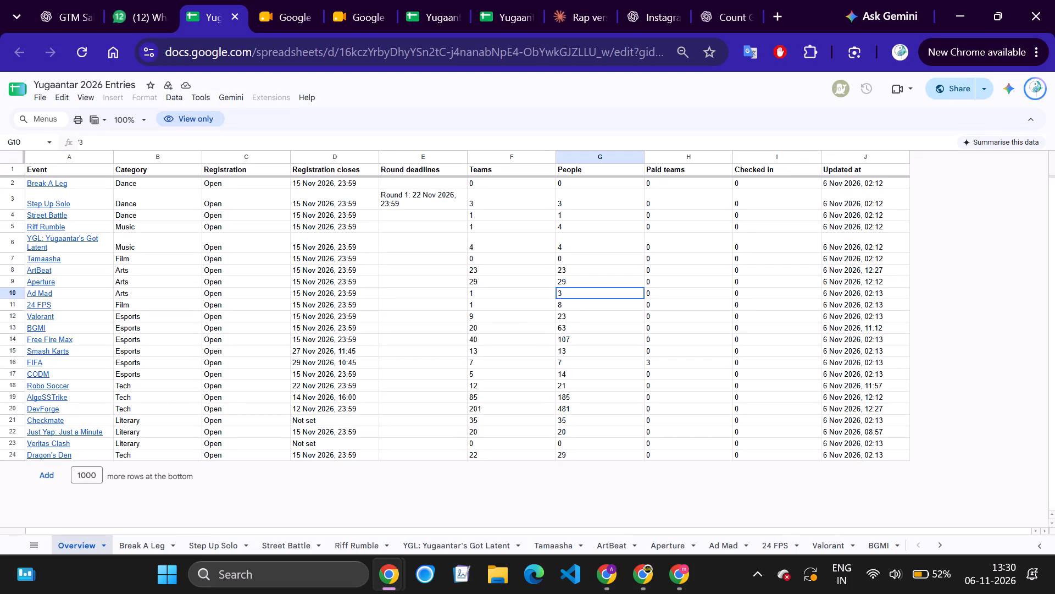
click(11, 237)
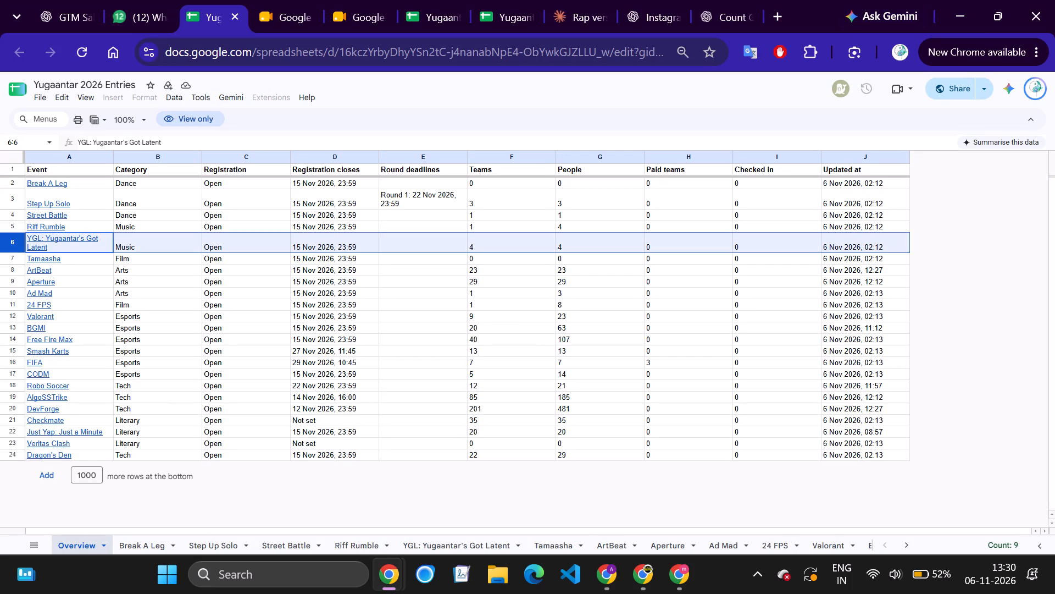
click(941, 7)
click(967, 14)
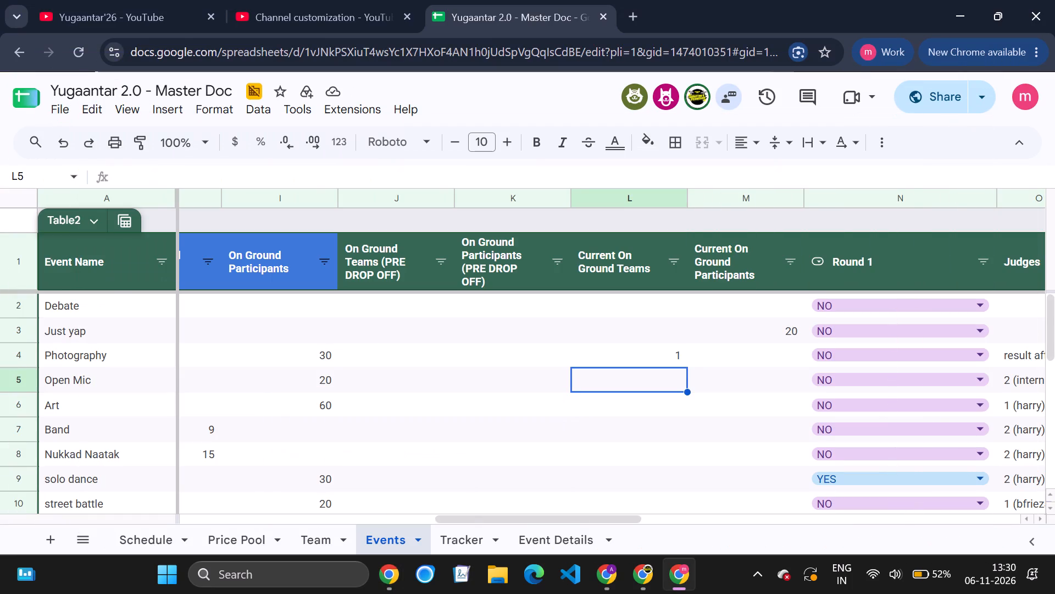
key(4)
key(Down)
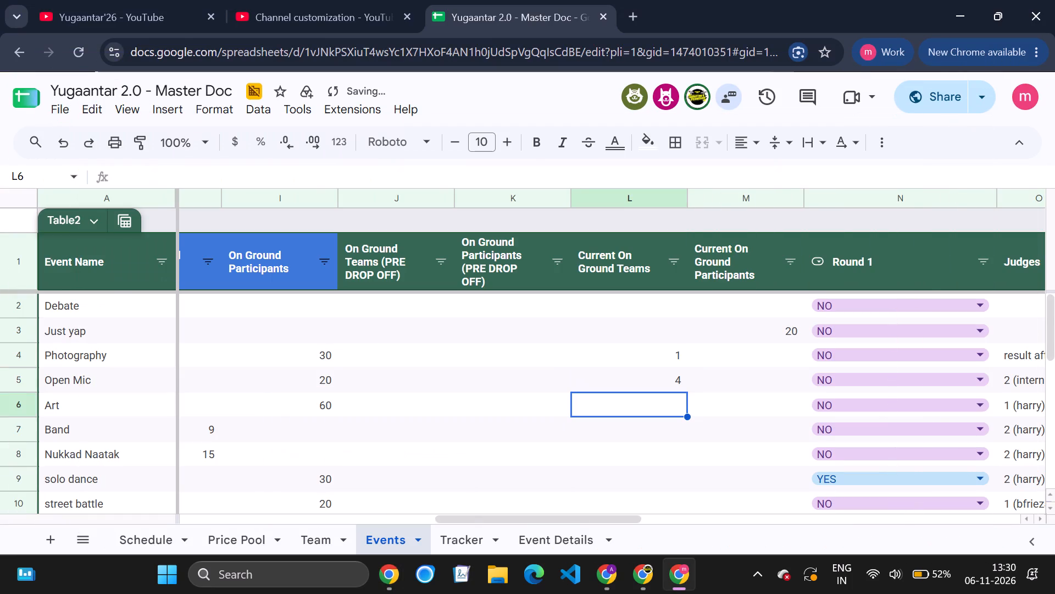
Look up the ArtBeat row in the Entries spreadsheet and enter Current On Ground Participants of 4 for Open Mic and 23 for Art.
click(384, 593)
click(276, 488)
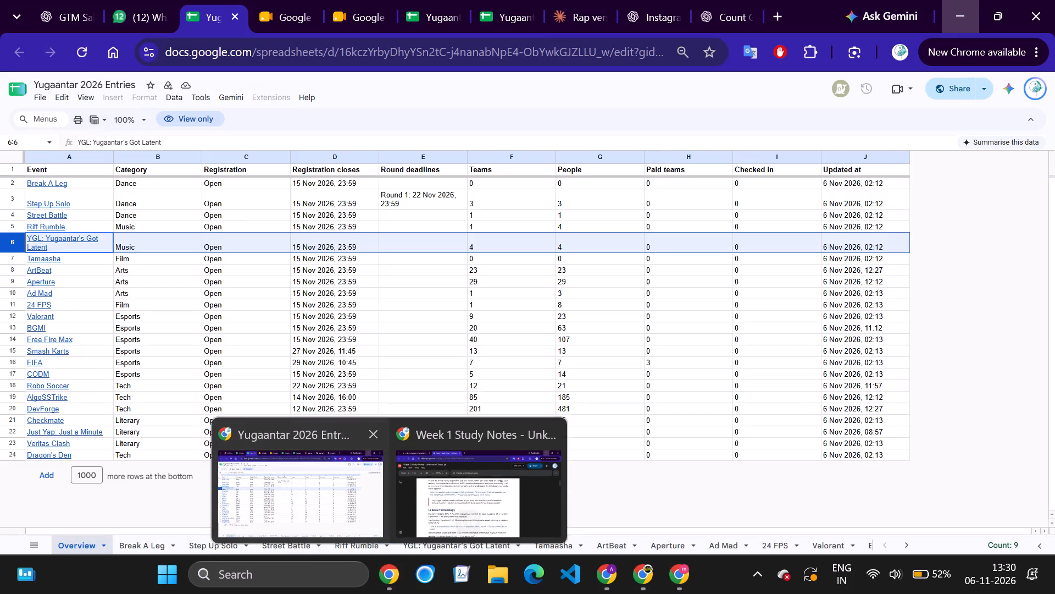
click(5, 268)
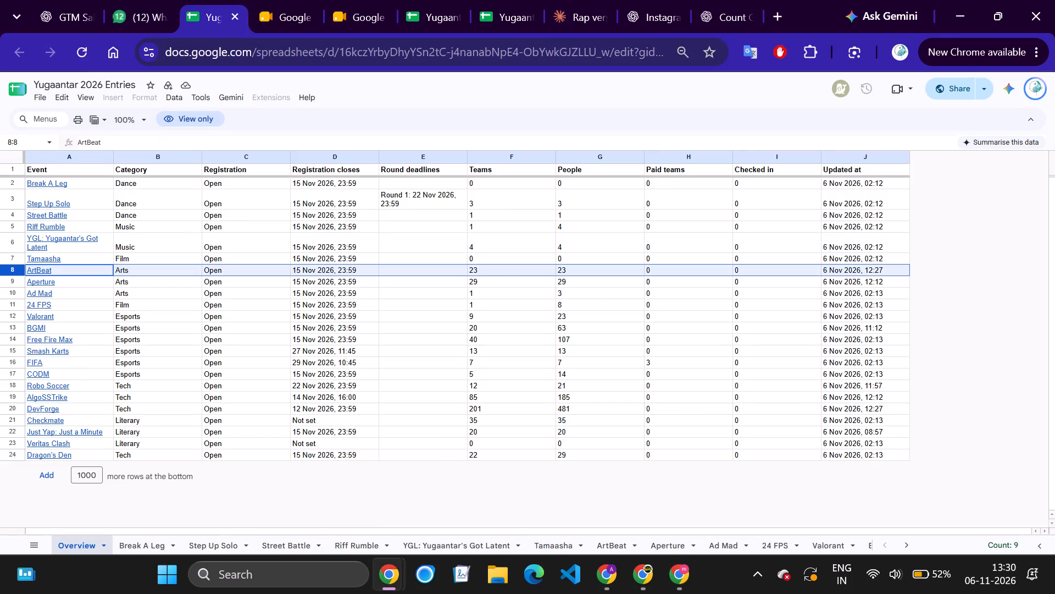
click(948, 0)
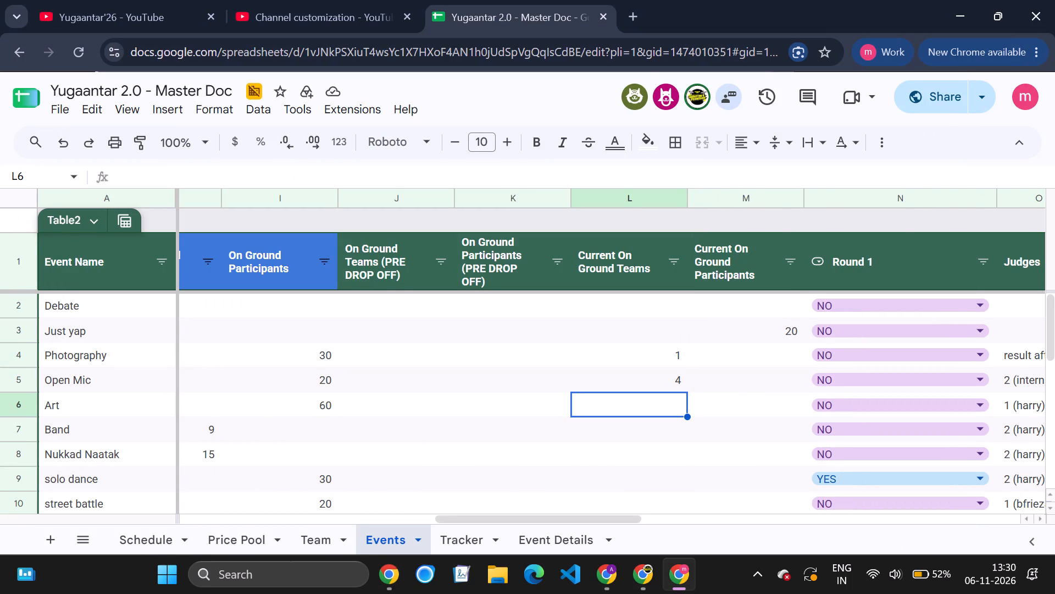
click(722, 375)
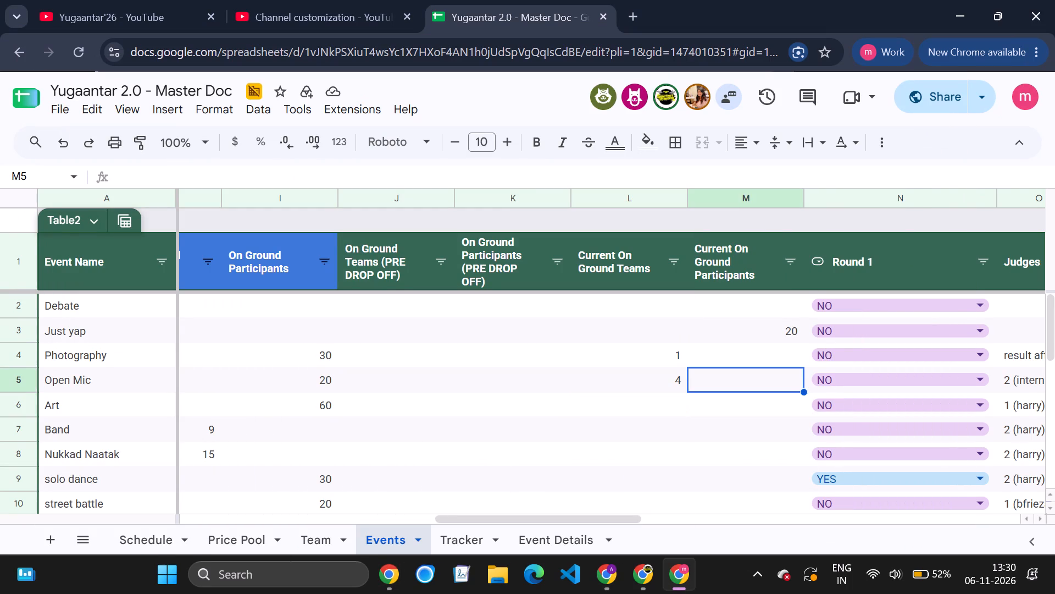
key(4)
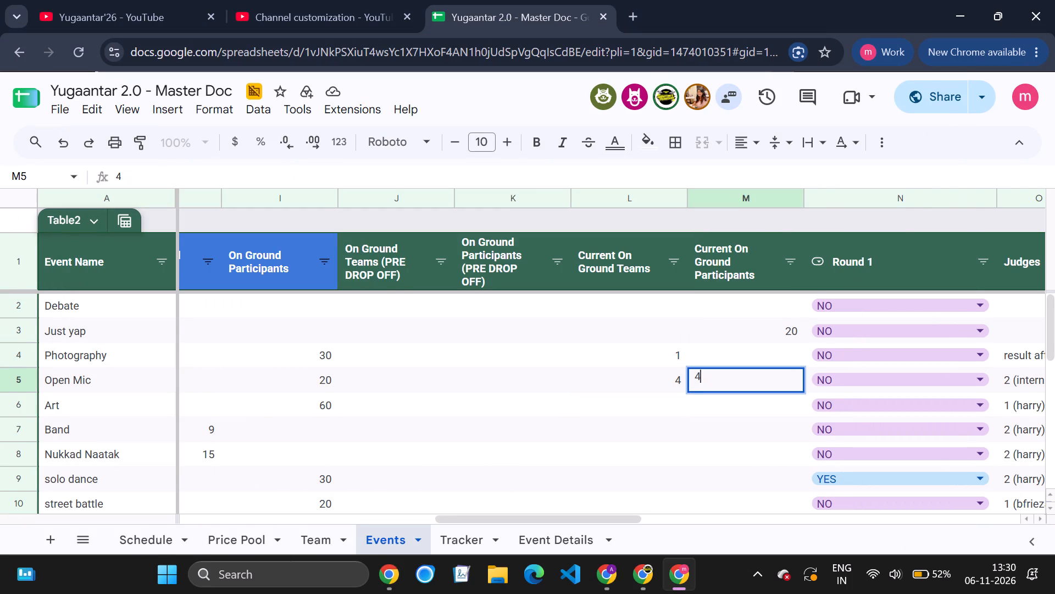
click(728, 398)
text(23)
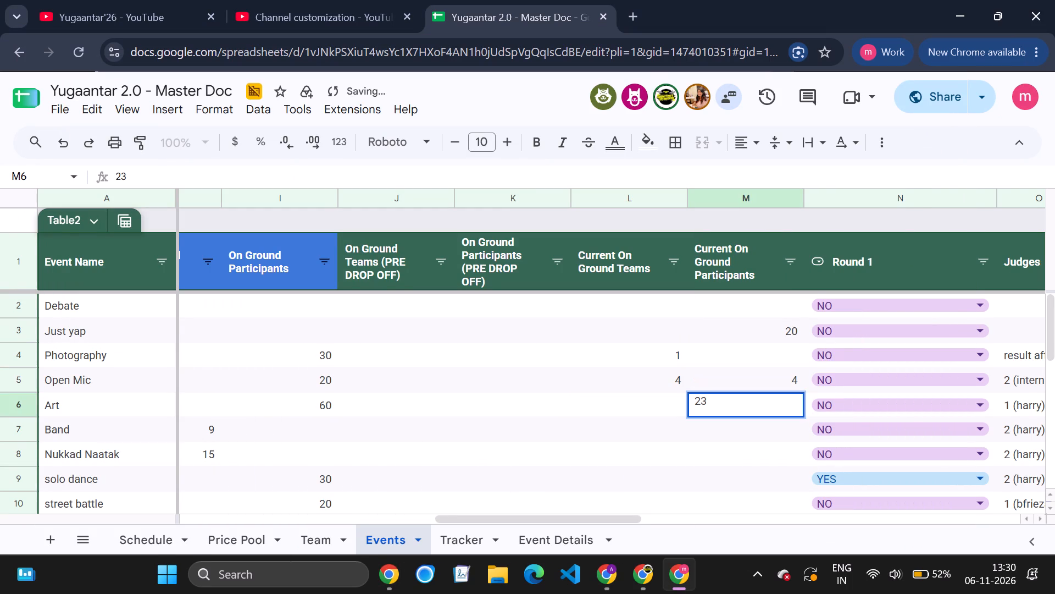
Clear Open Mic's Current On Ground Teams value in the Events sheet.
click(674, 380)
key(Delete)
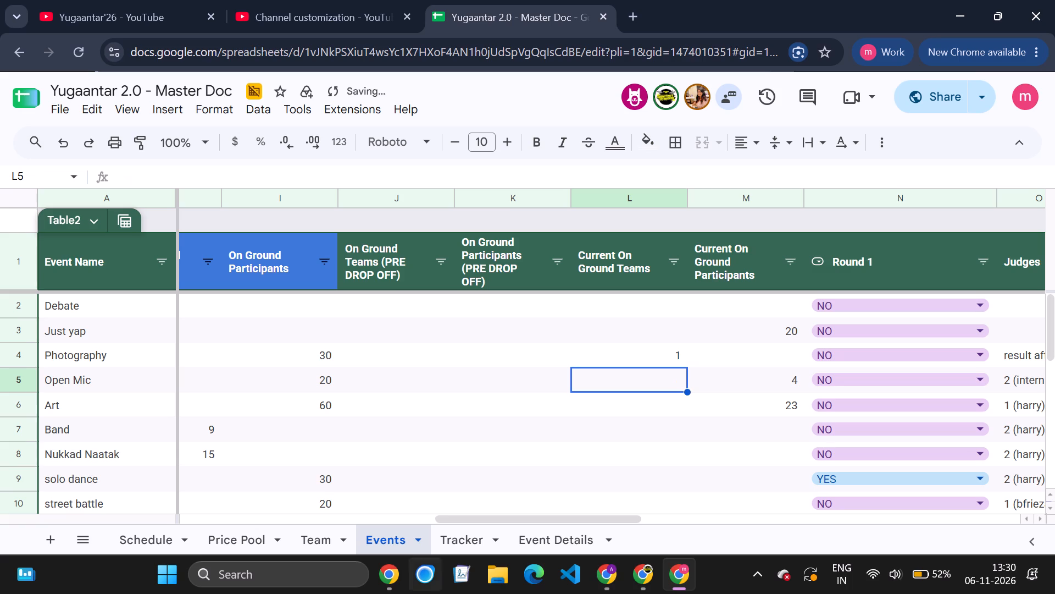
Check the Entries spreadsheet overview again and select Band's Current On Ground Teams cell in the Events sheet.
click(396, 577)
click(353, 527)
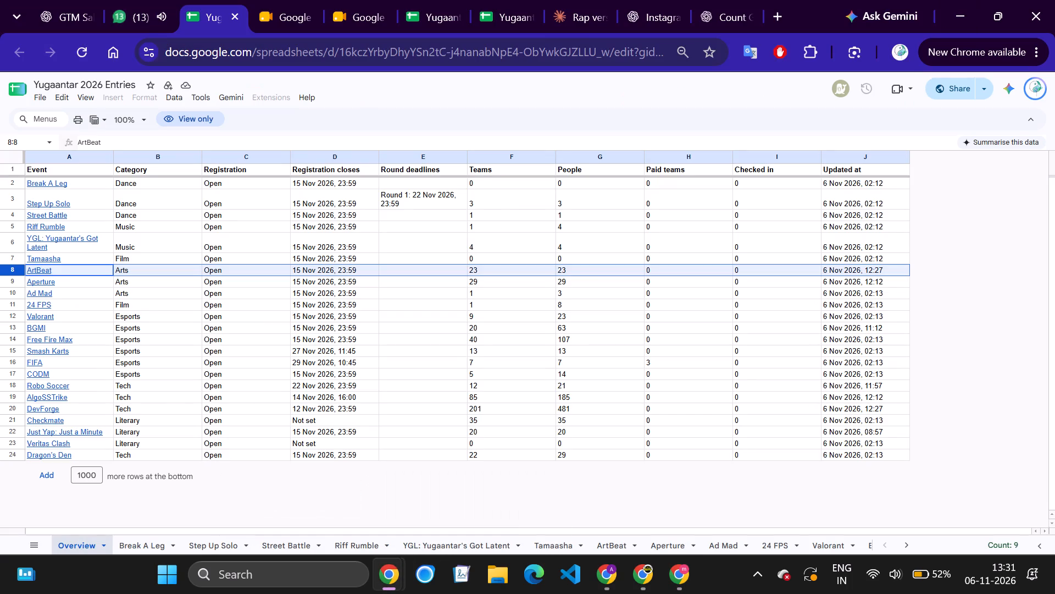
click(973, 4)
scroll(806, 338, down, 1)
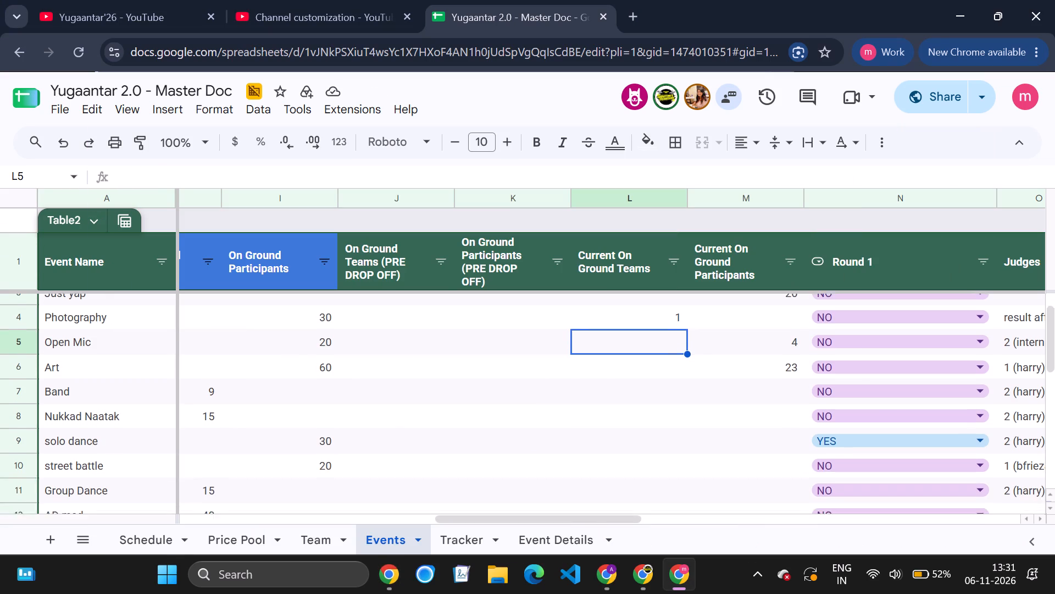
scroll(806, 338, down, 1)
scroll(806, 338, up, 2)
scroll(806, 338, down, 1)
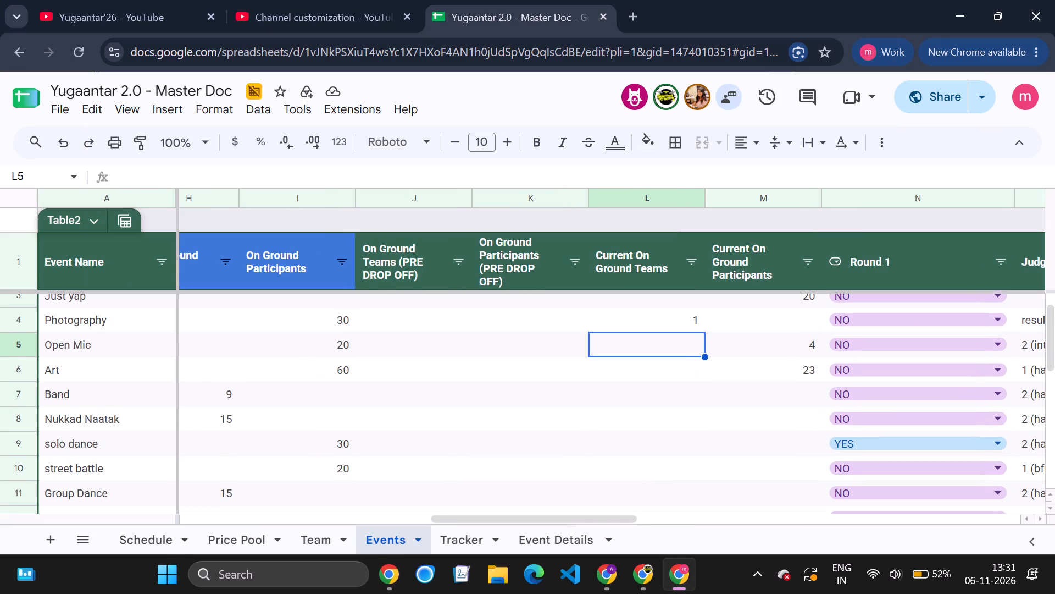
click(784, 362)
click(793, 389)
scroll(793, 389, down, 1)
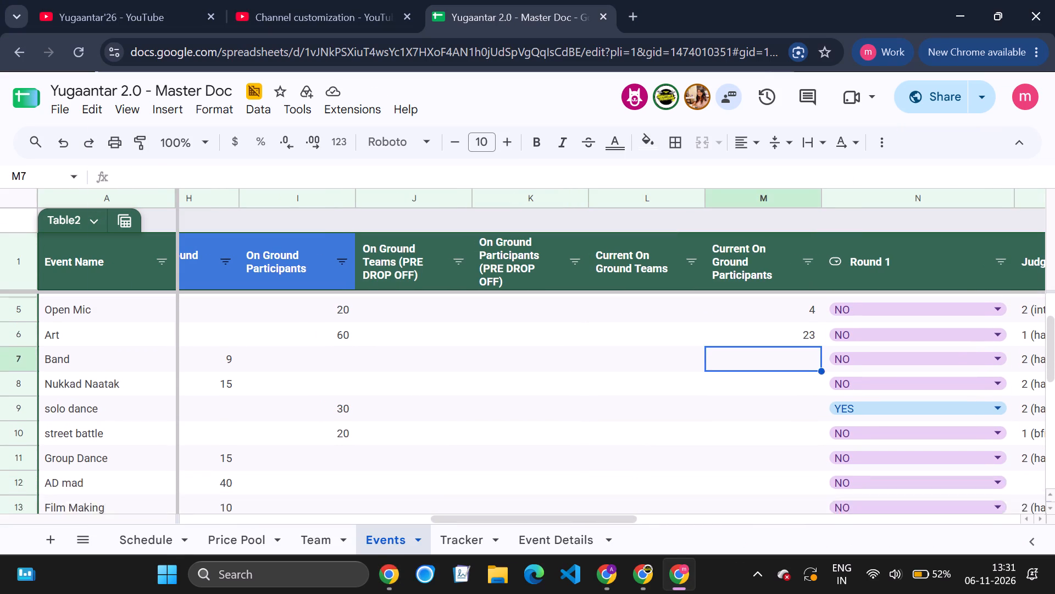
scroll(793, 389, down, 1)
scroll(762, 419, up, 1)
click(661, 355)
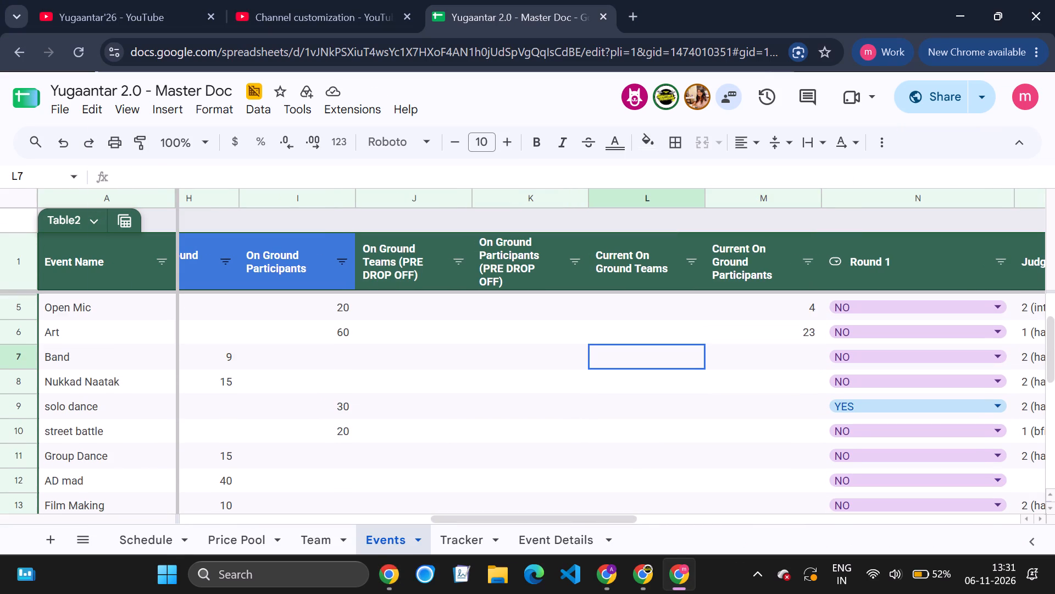
Look up the Riff Rumble row in the Entries spreadsheet overview and enter 1 as Band's Current On Ground Teams in the Events sheet.
click(327, 508)
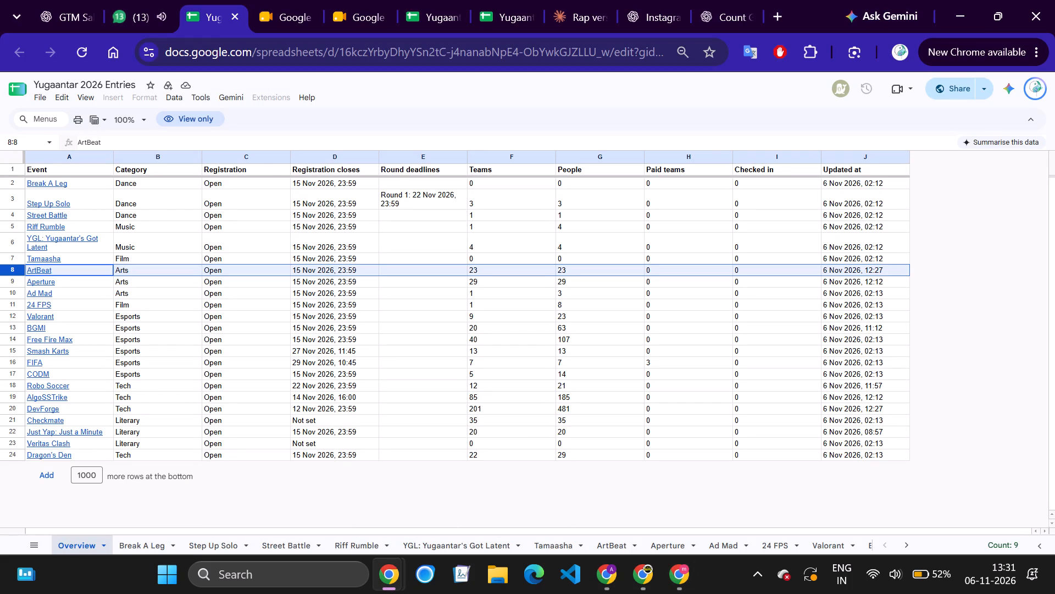
click(957, 4)
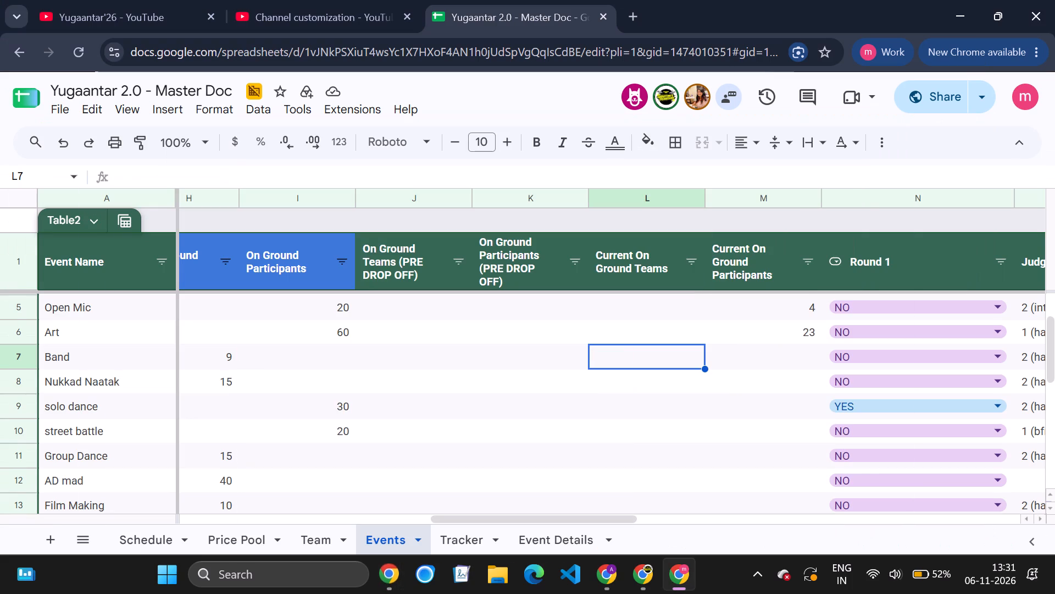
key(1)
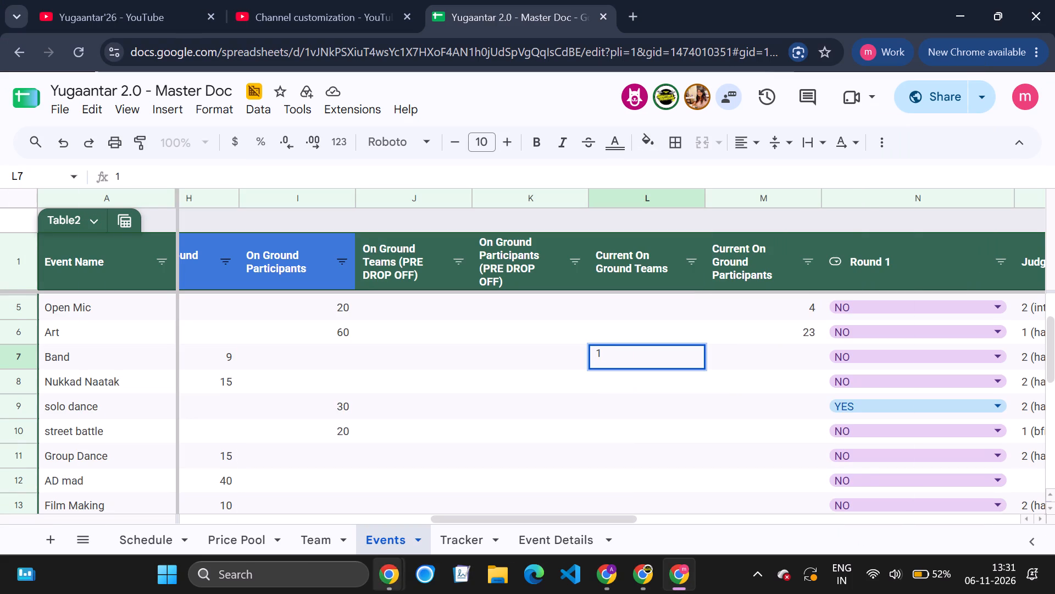
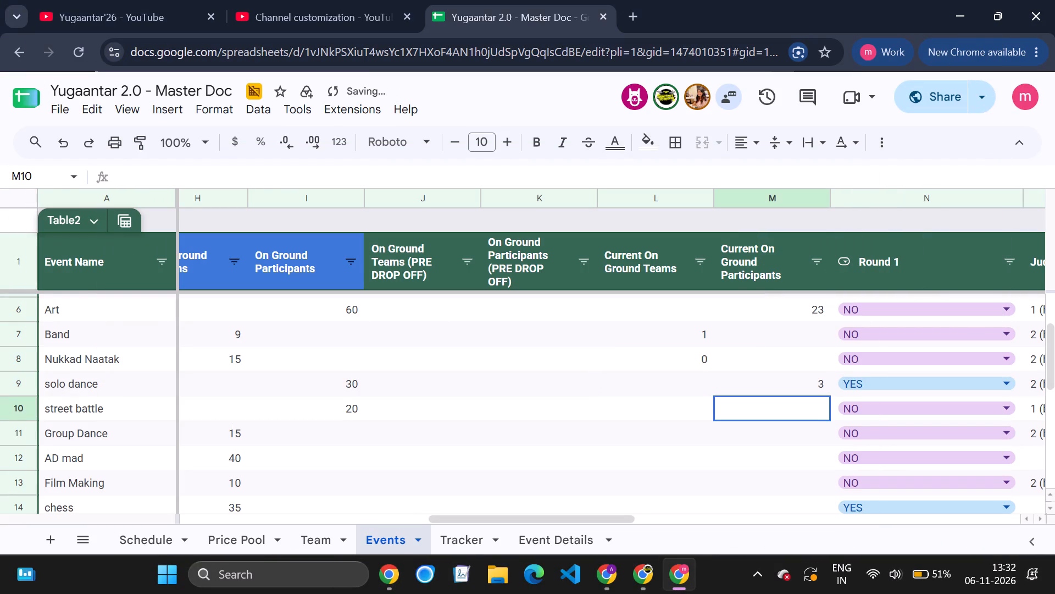
Look up the Street Battle row in the Entries spreadsheet and enter 1 as street battle's Current On Ground Participants in the Events sheet.
click(384, 587)
click(327, 492)
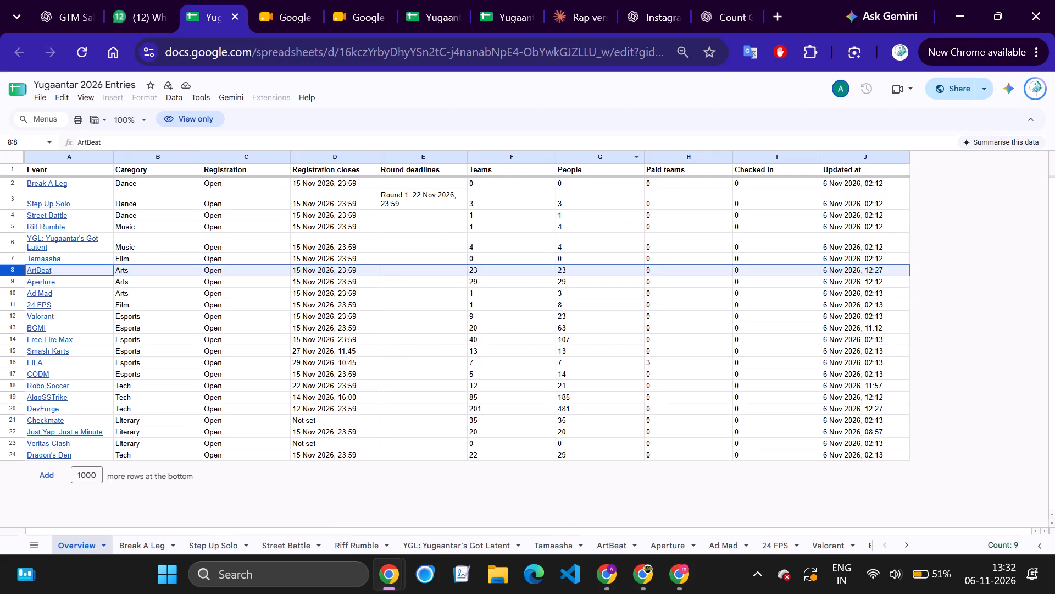
click(972, 0)
key(1)
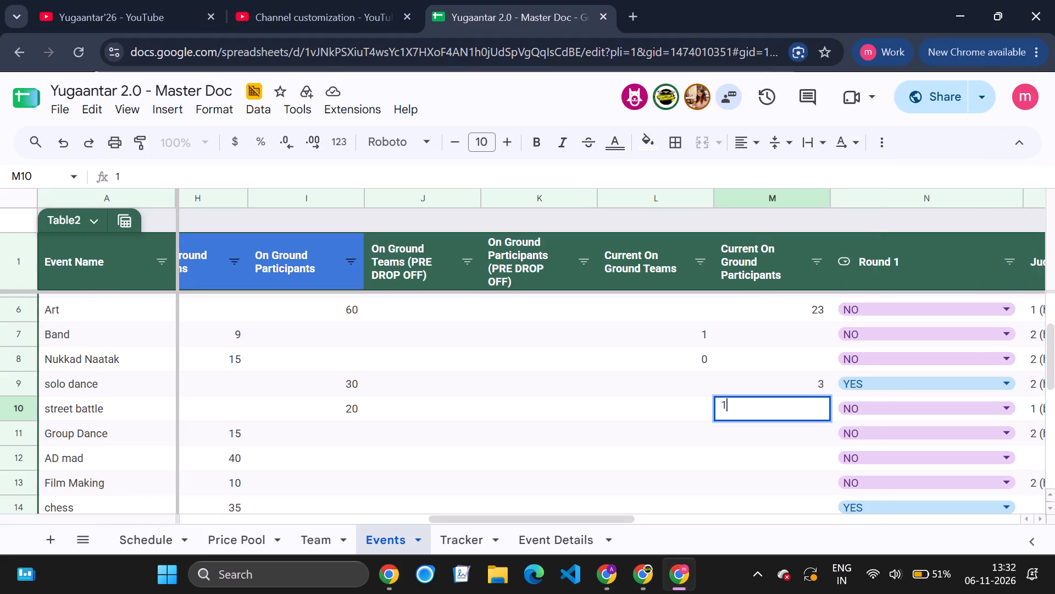
scroll(772, 408, down, 1)
click(783, 445)
Select Group Dance's Current On Ground Teams cell in the Events sheet.
scroll(783, 445, down, 1)
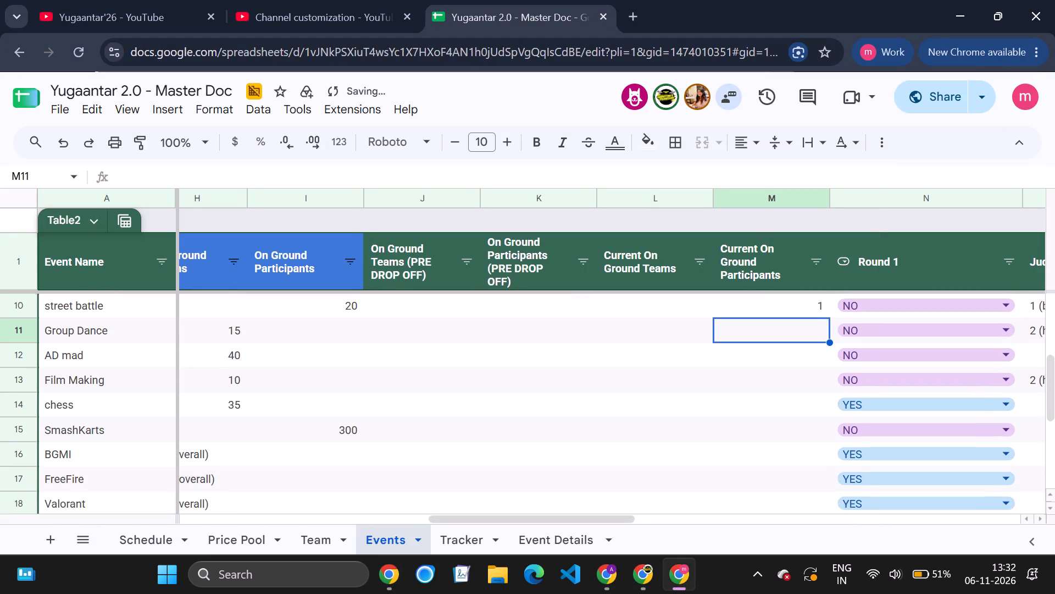
scroll(783, 445, up, 1)
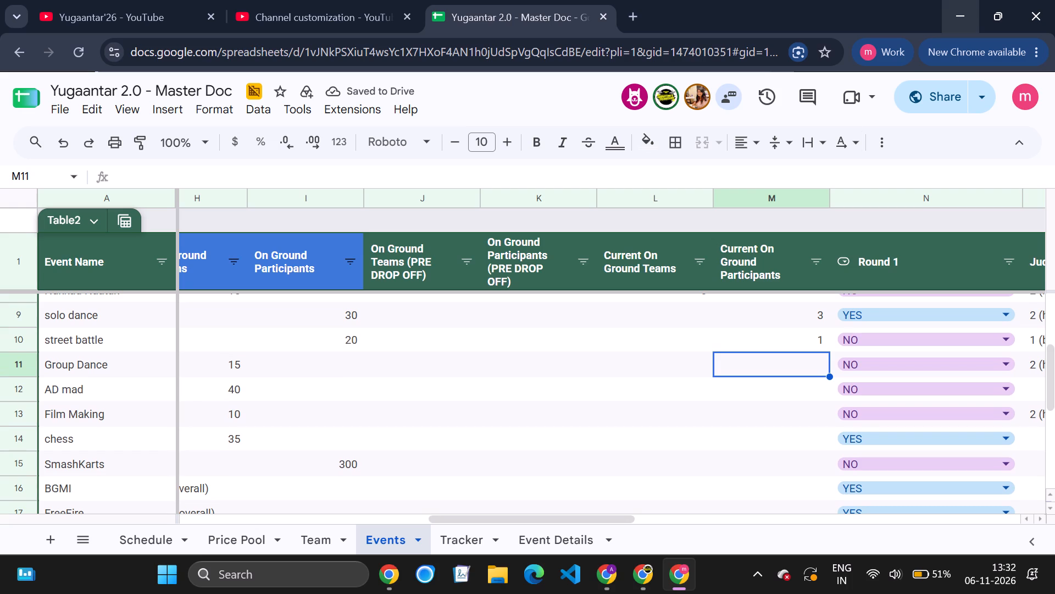
click(670, 355)
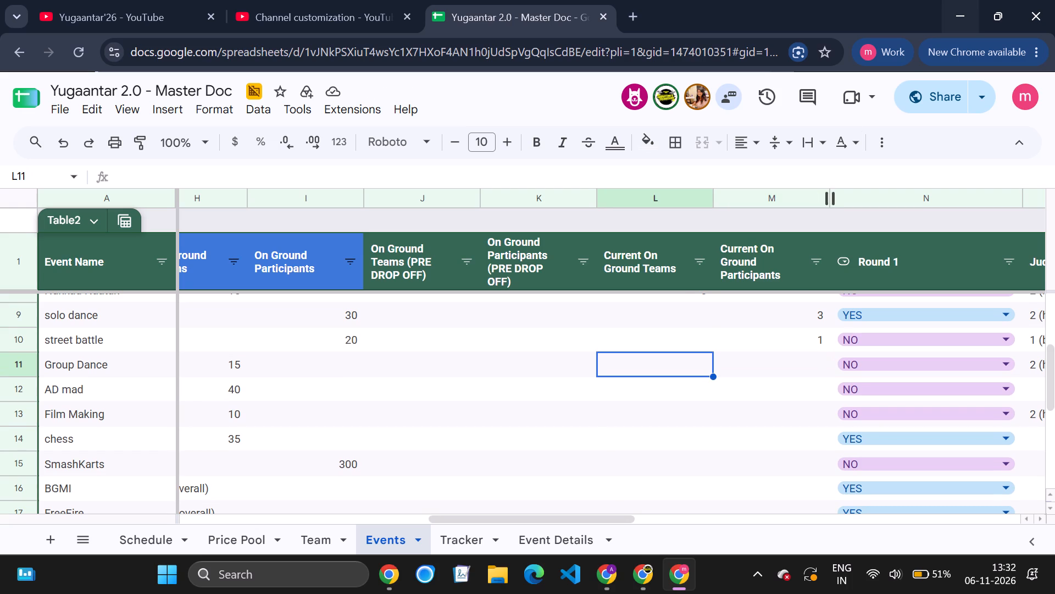
Look over the view-only copy of the Master Doc's Events sheet and close its browser window, leaving the site.
click(964, 0)
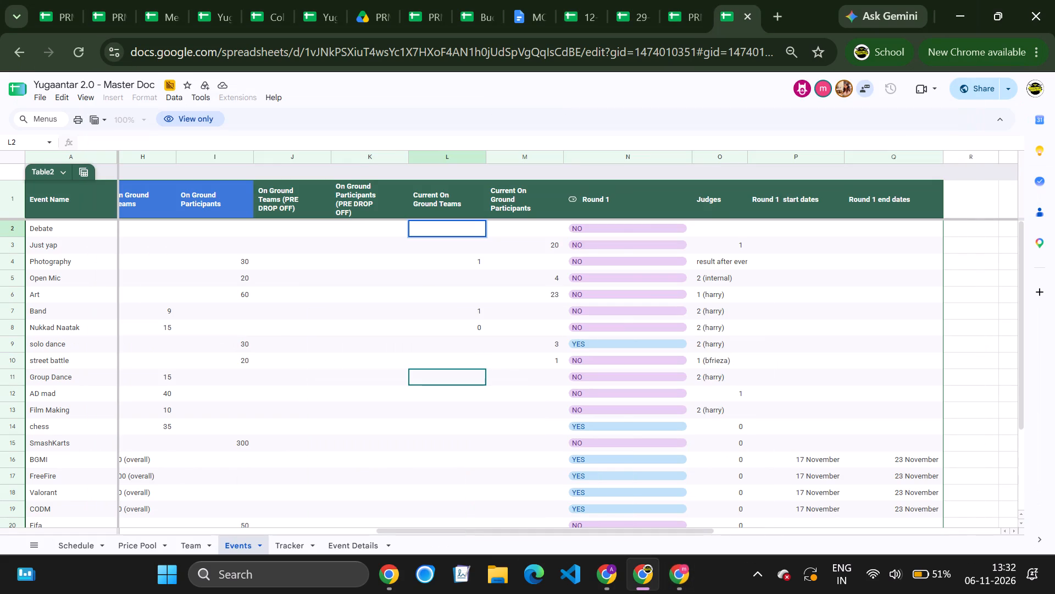
scroll(660, 311, up, 2)
scroll(419, 269, right, 1)
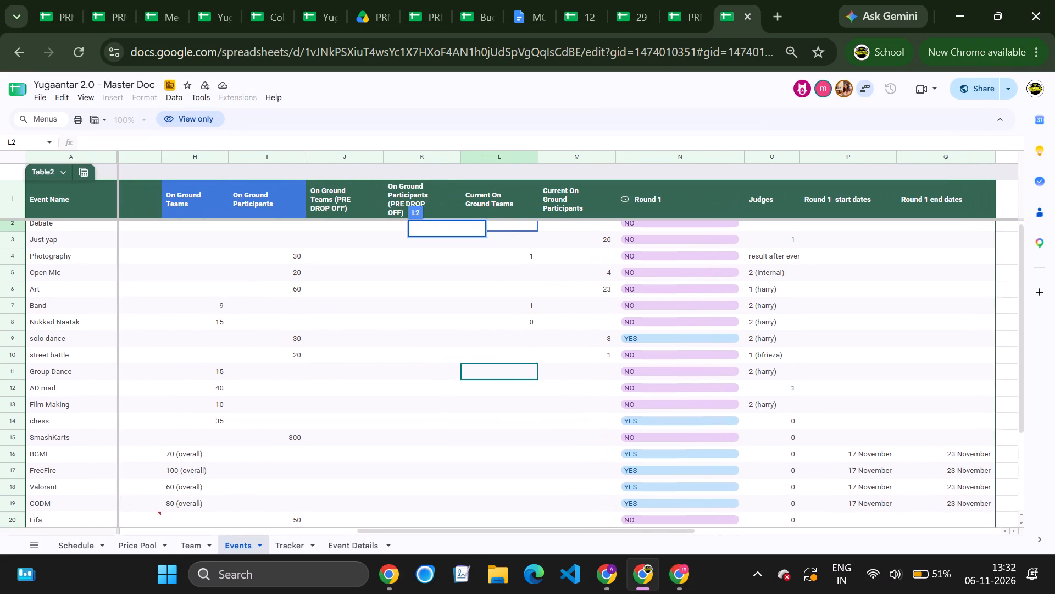
scroll(419, 269, right, 1)
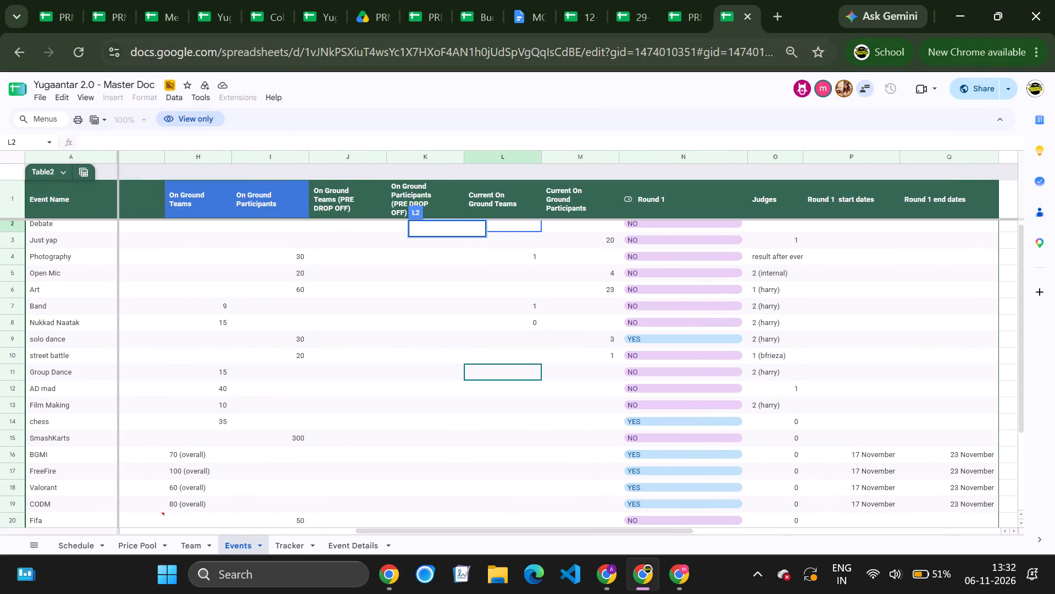
click(1051, 0)
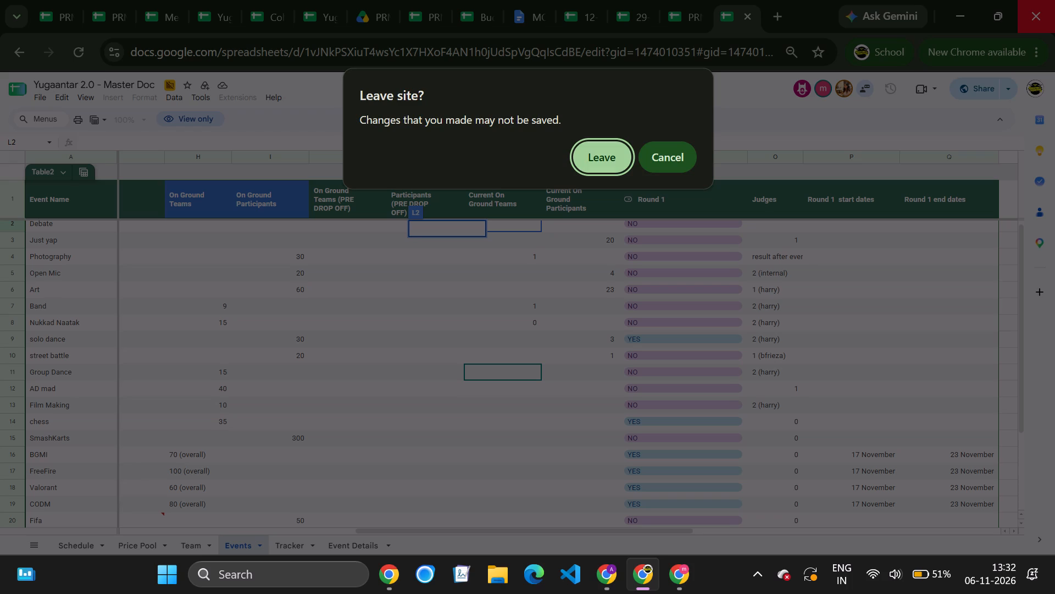
click(608, 153)
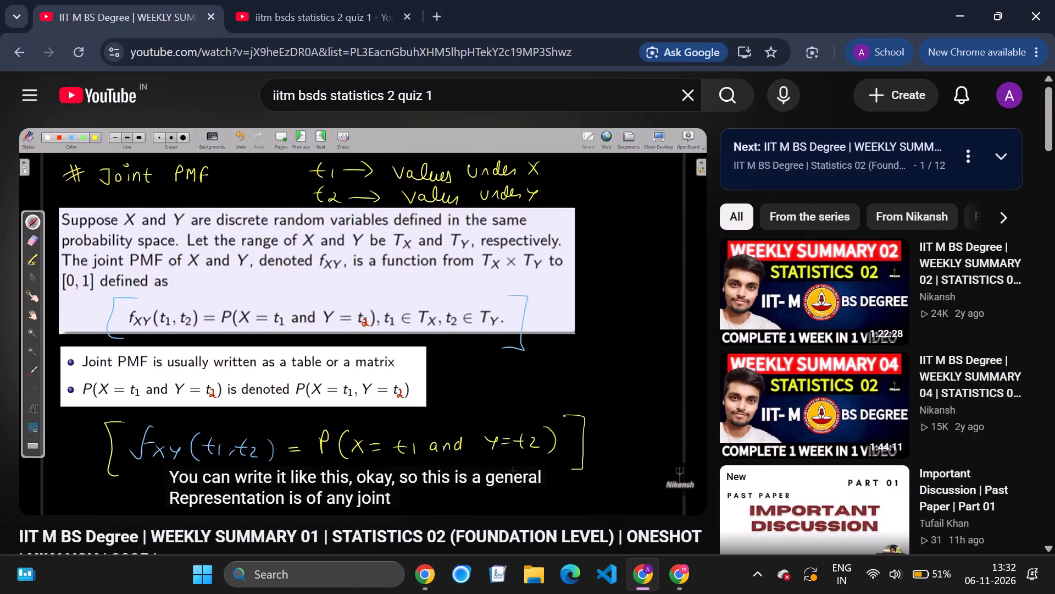
Check the Entries spreadsheet overview and enter 0 as Group Dance's Current On Ground Teams in the Events sheet.
click(417, 584)
click(368, 464)
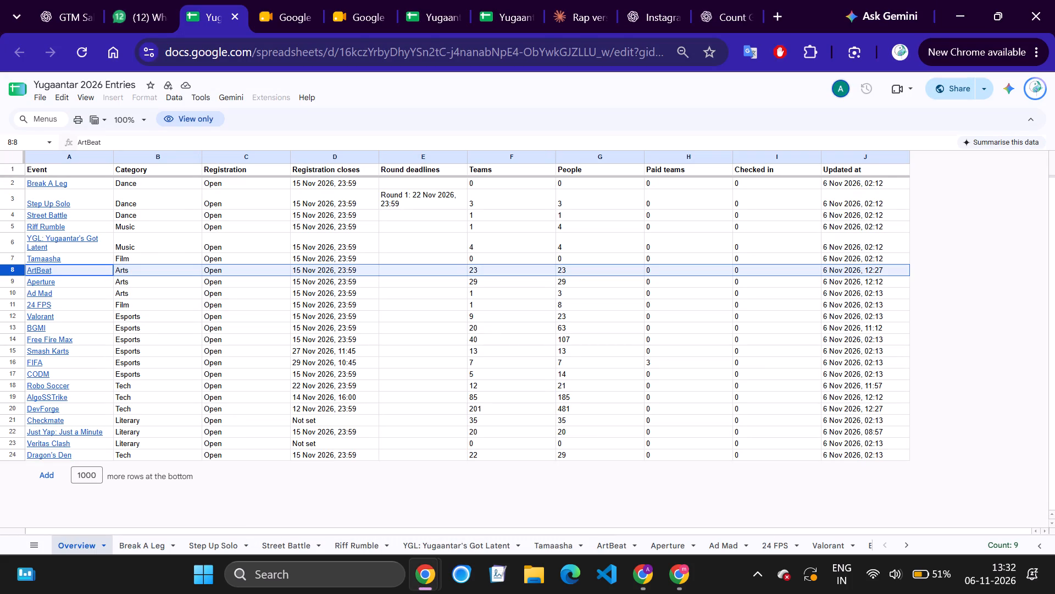
click(952, 20)
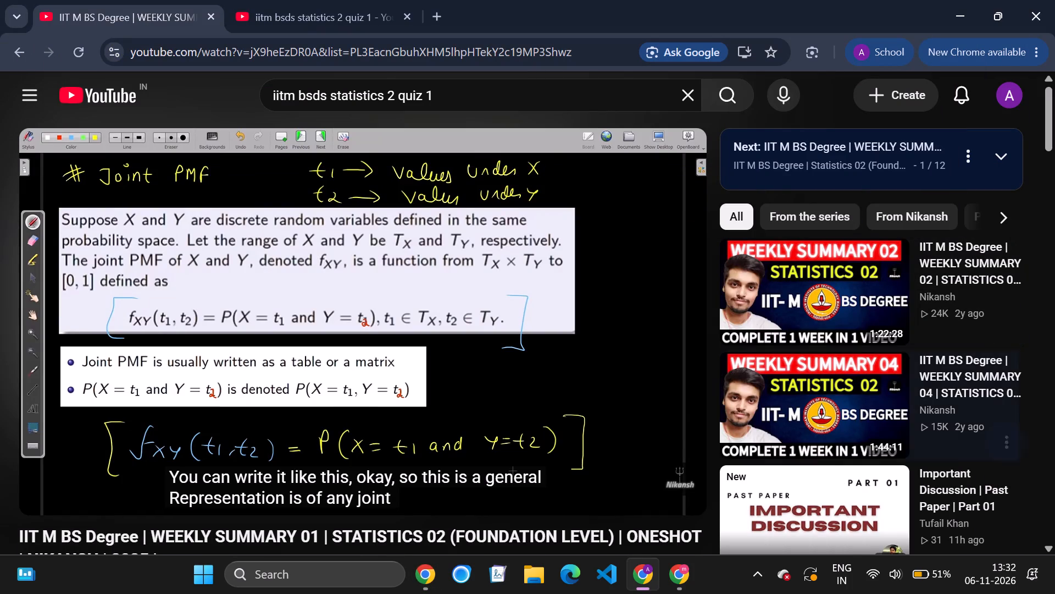
click(681, 584)
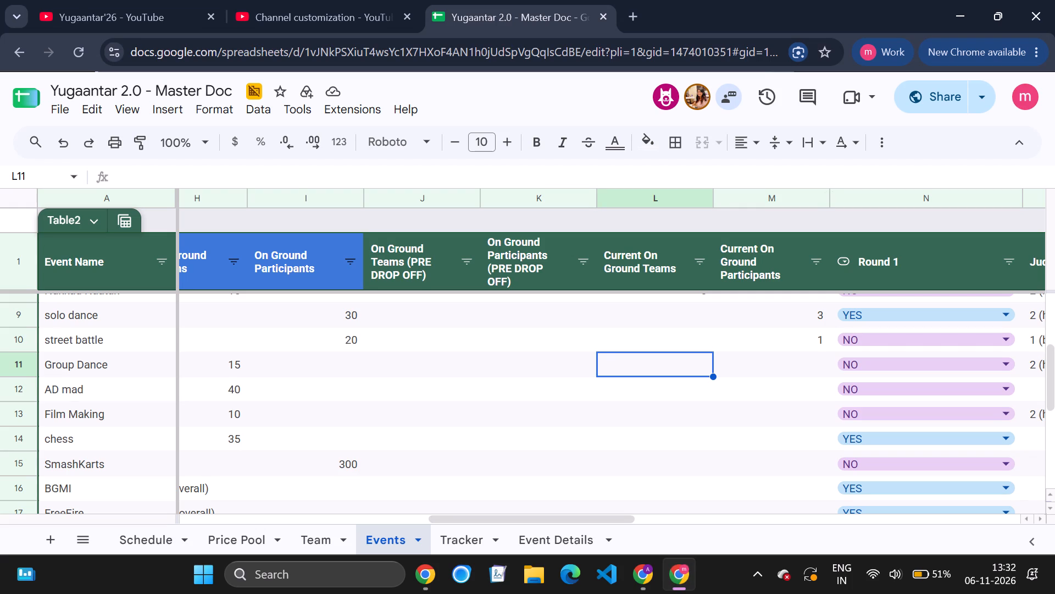
key(0)
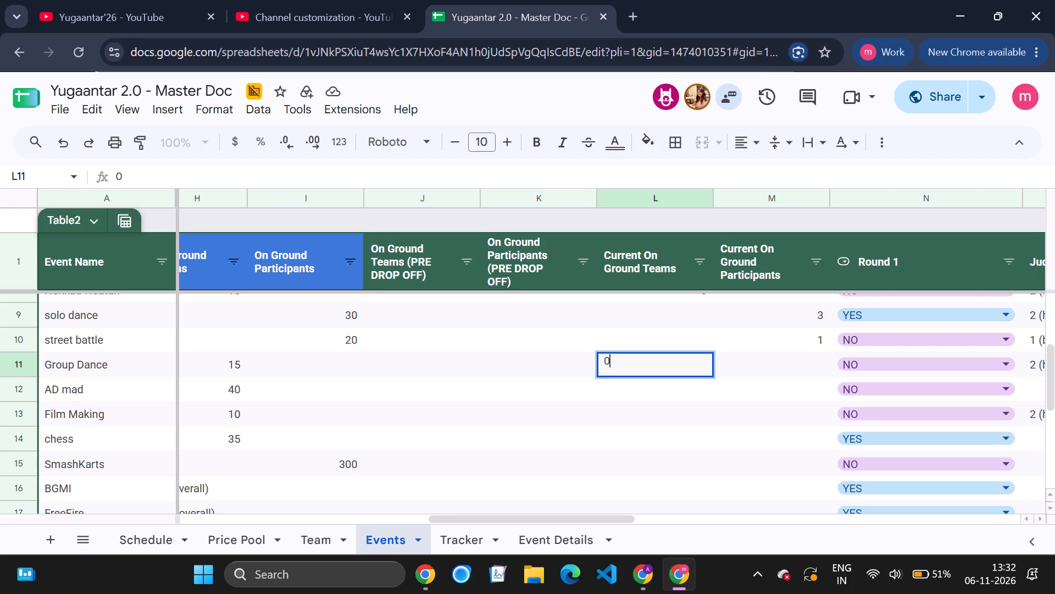
click(662, 391)
Review the figures entered for the first events and select Photography's Current On Ground Teams cell.
scroll(662, 391, up, 2)
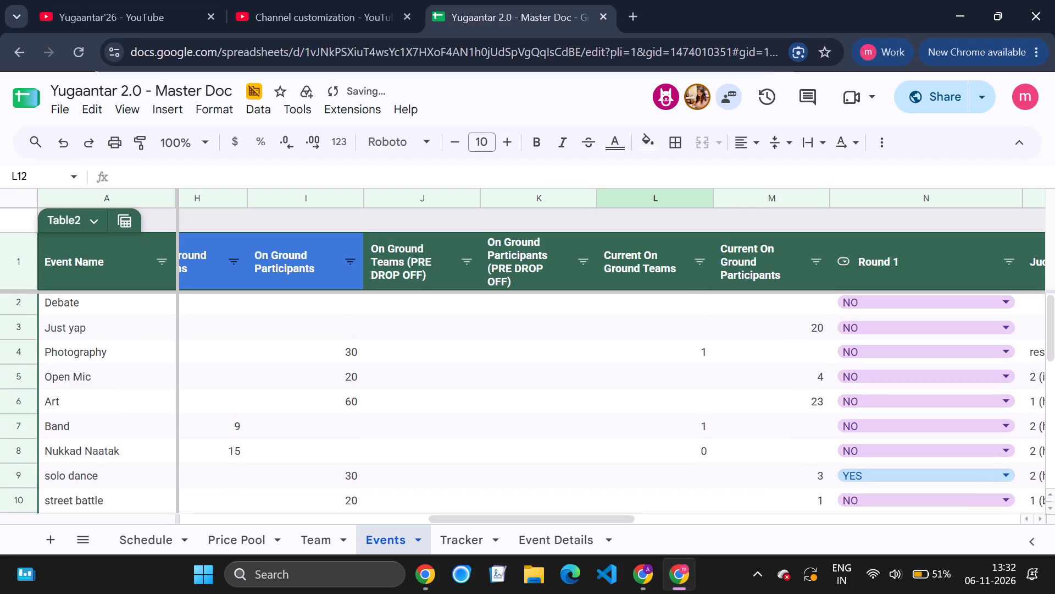
scroll(662, 391, up, 1)
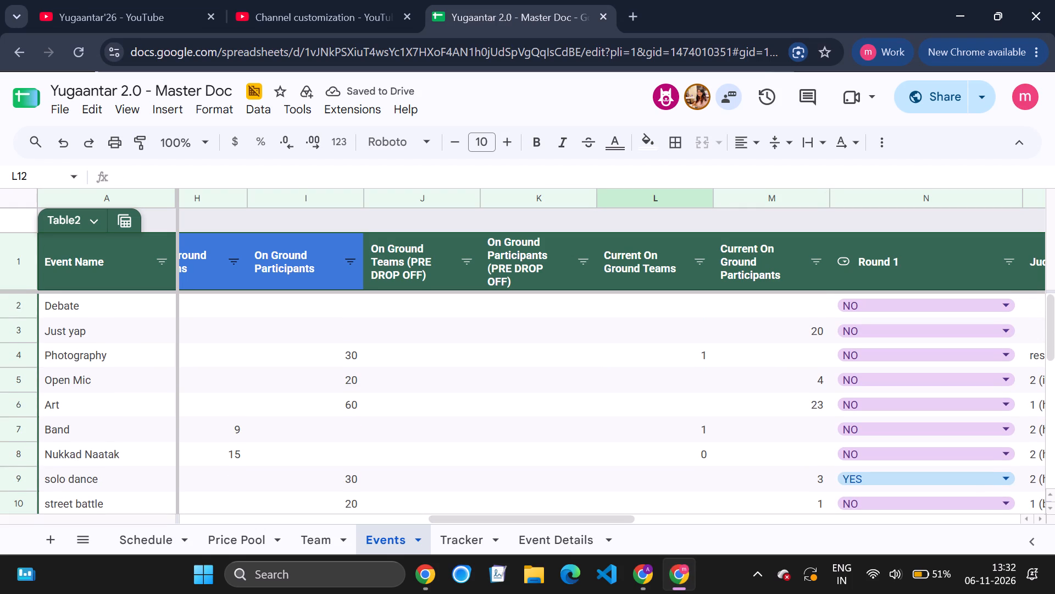
scroll(652, 369, down, 1)
scroll(652, 369, up, 1)
click(656, 332)
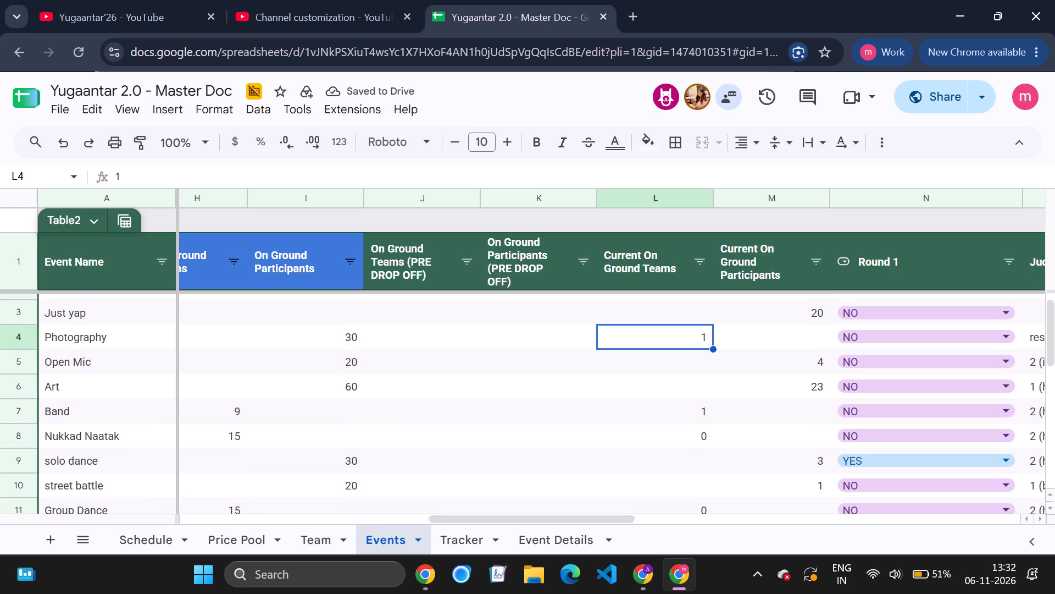
Open the Yugaantar '26 college fest page on Unstop in a new tab of the Entries browser window.
click(368, 516)
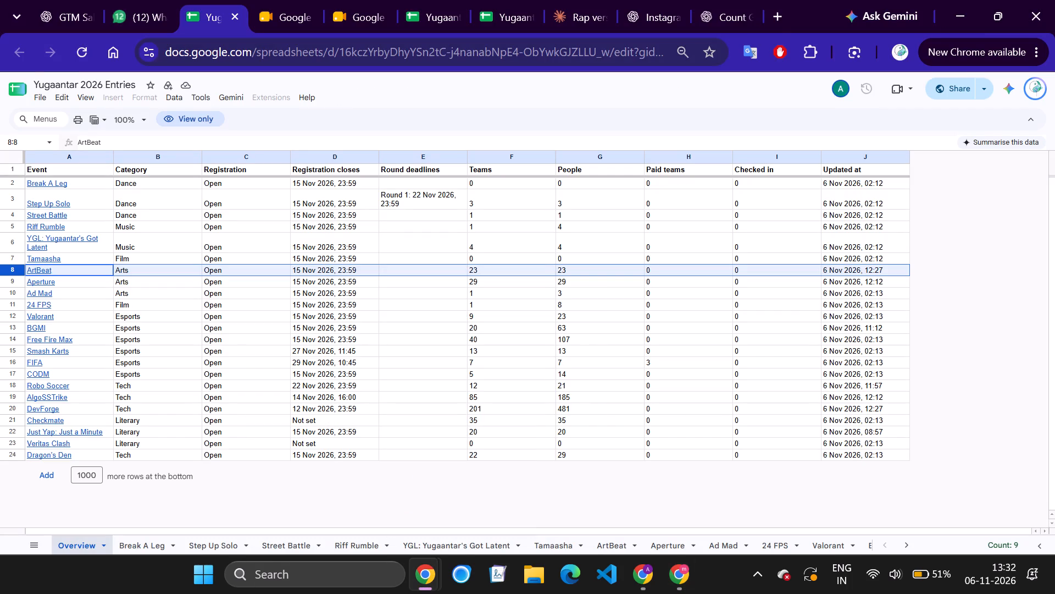
click(772, 14)
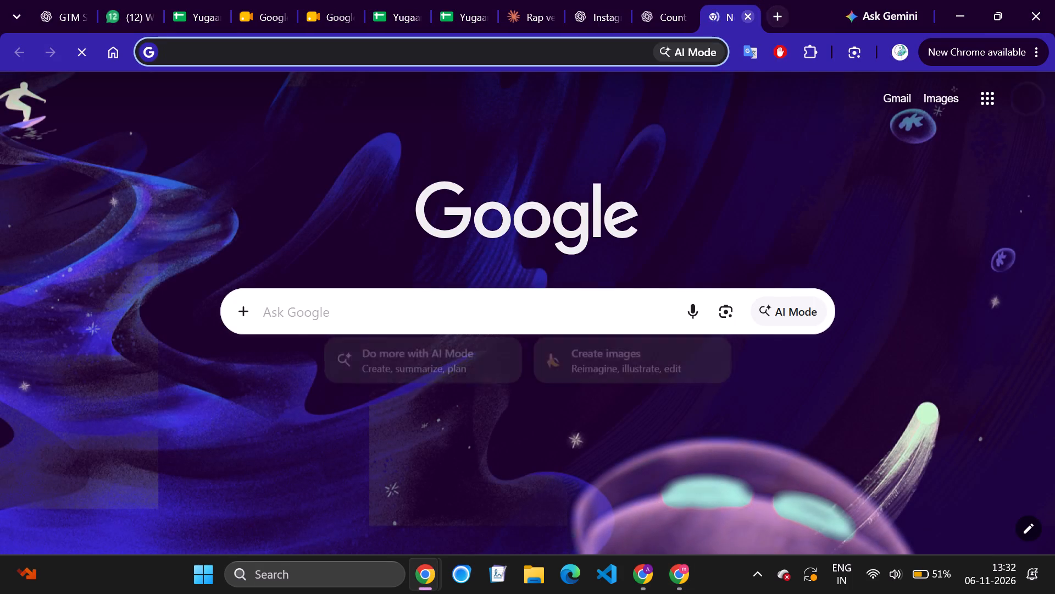
text(un)
key(s)
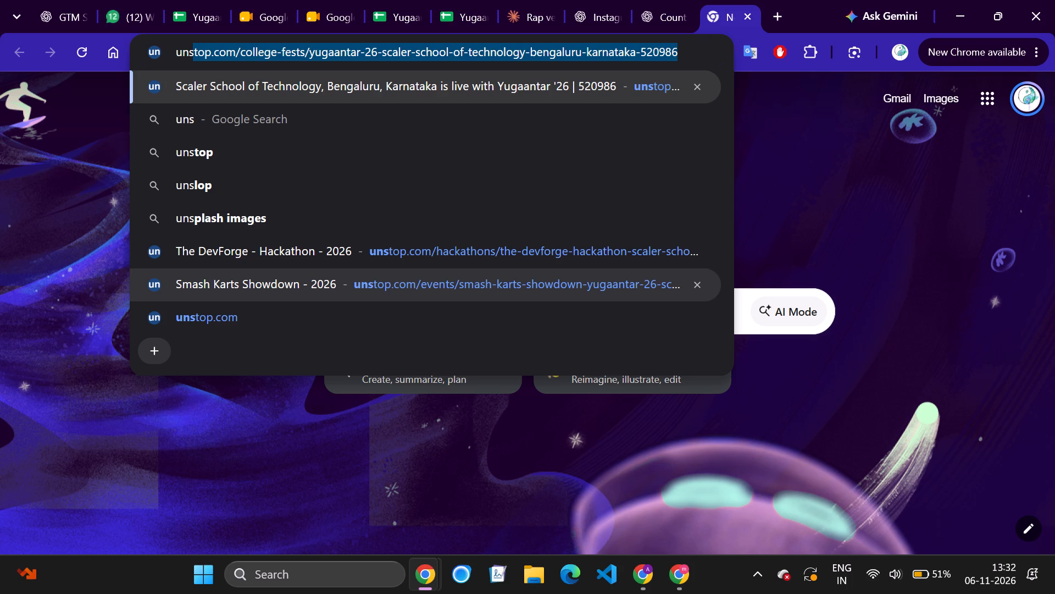
click(497, 80)
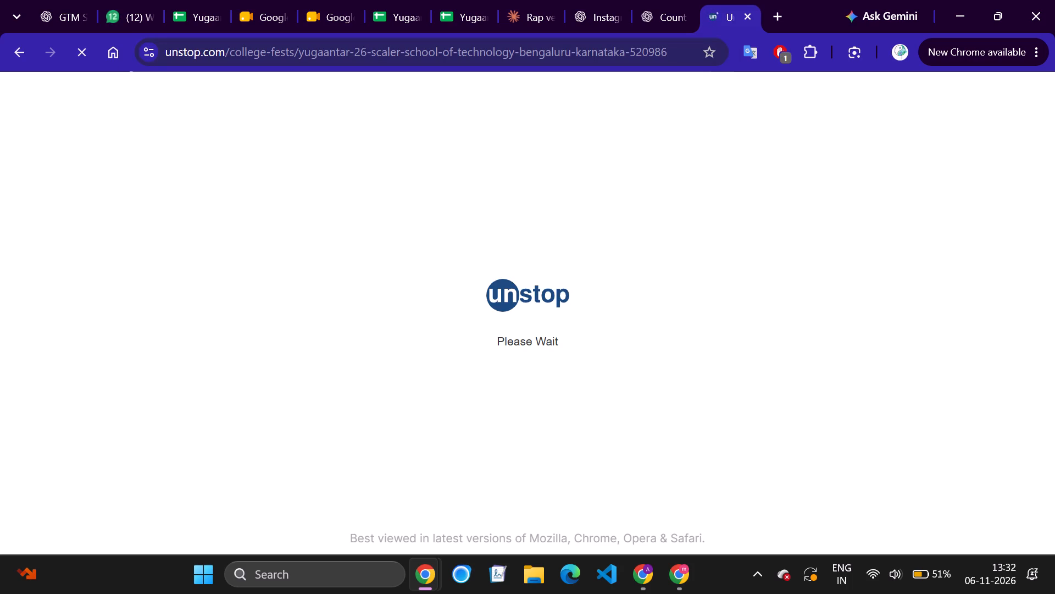
drag(0, 32, 1, 43)
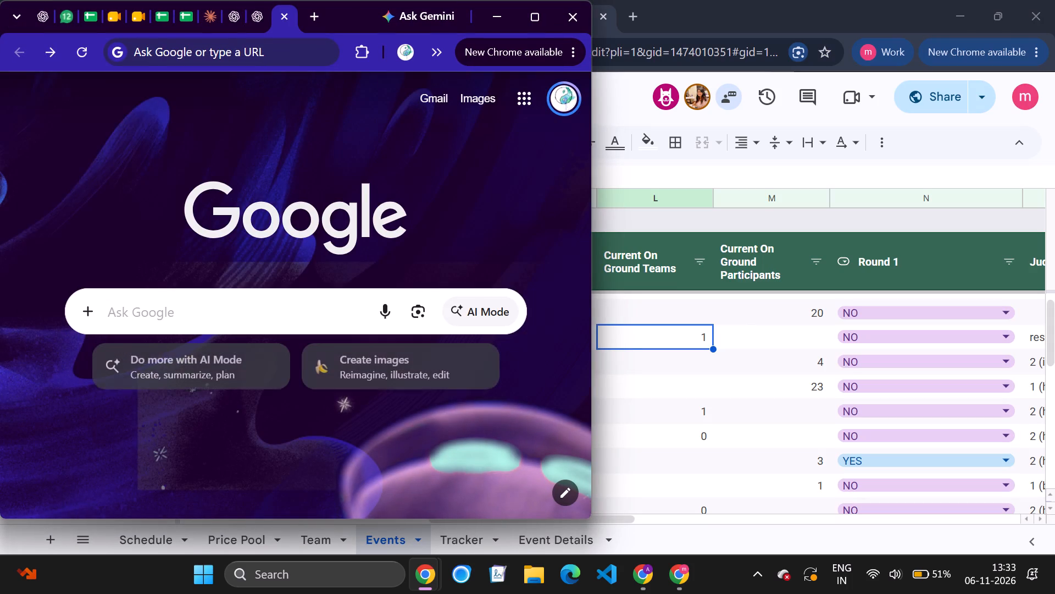
click(525, 26)
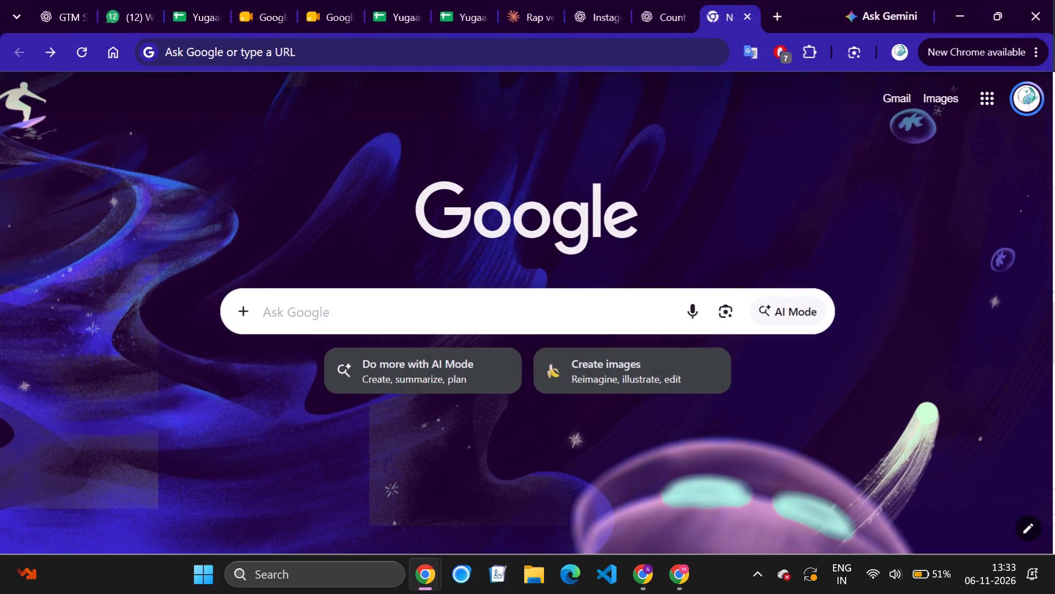
click(631, 50)
key(u)
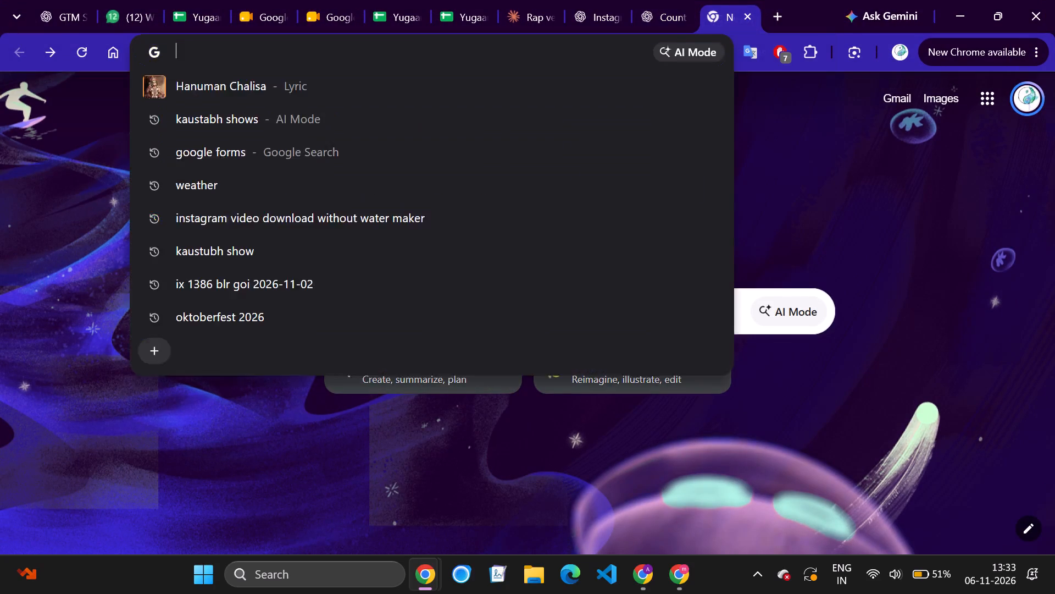
key(Down)
key(Return)
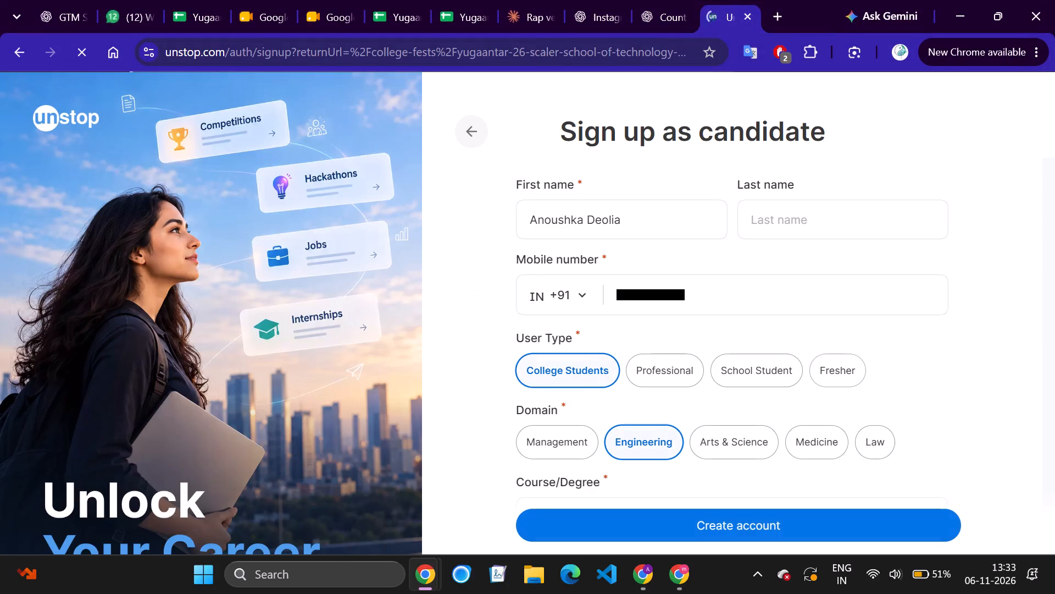
Try to create the Unstop candidate account from the prefilled sign-up form and agree to the Terms of Service and Privacy Policy.
scroll(751, 427, down, 3)
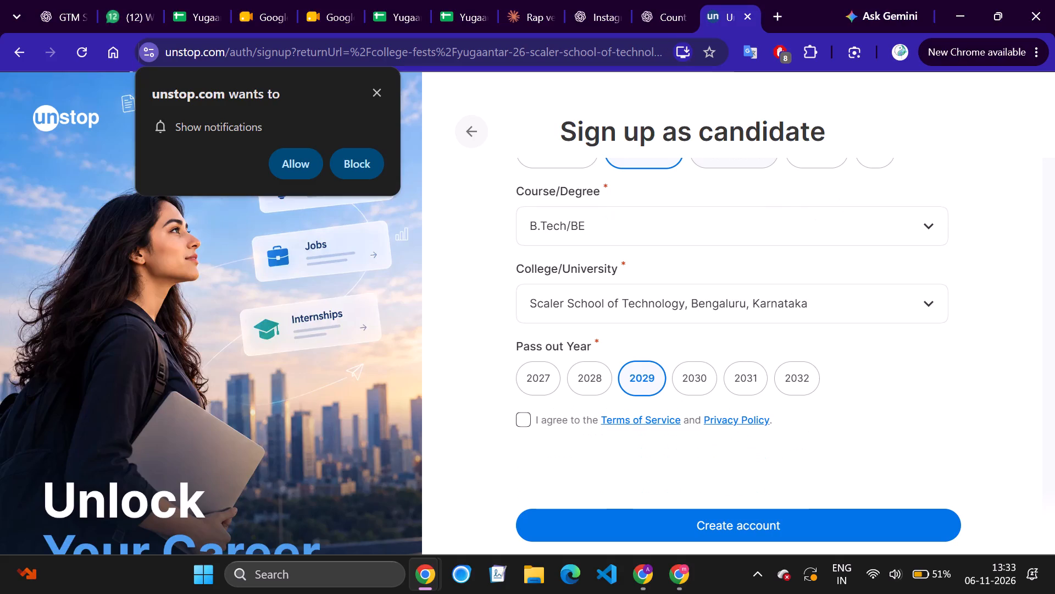
click(768, 518)
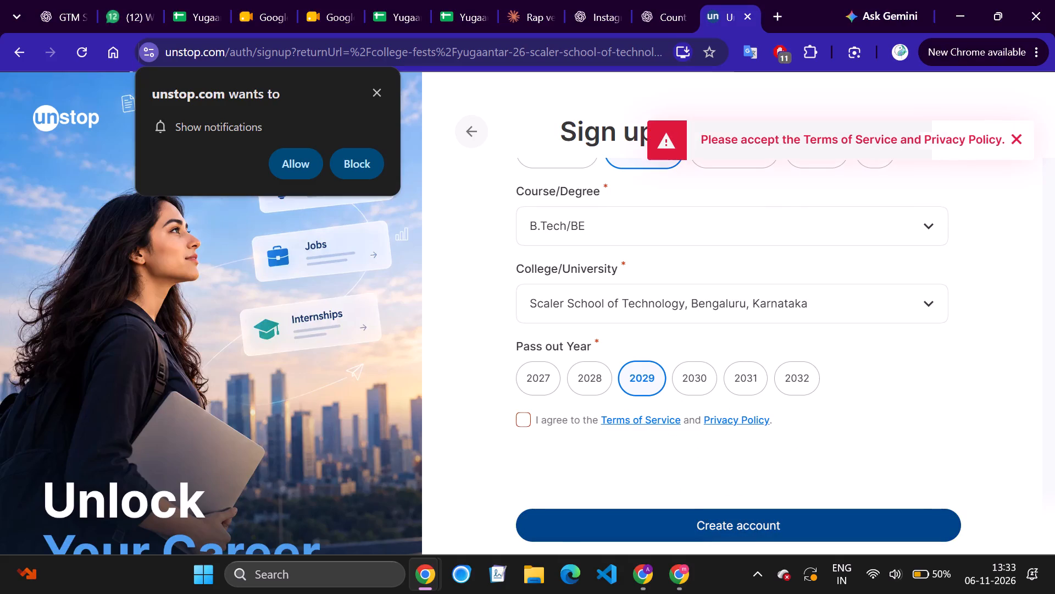
scroll(795, 436, up, 4)
scroll(795, 436, down, 2)
click(548, 421)
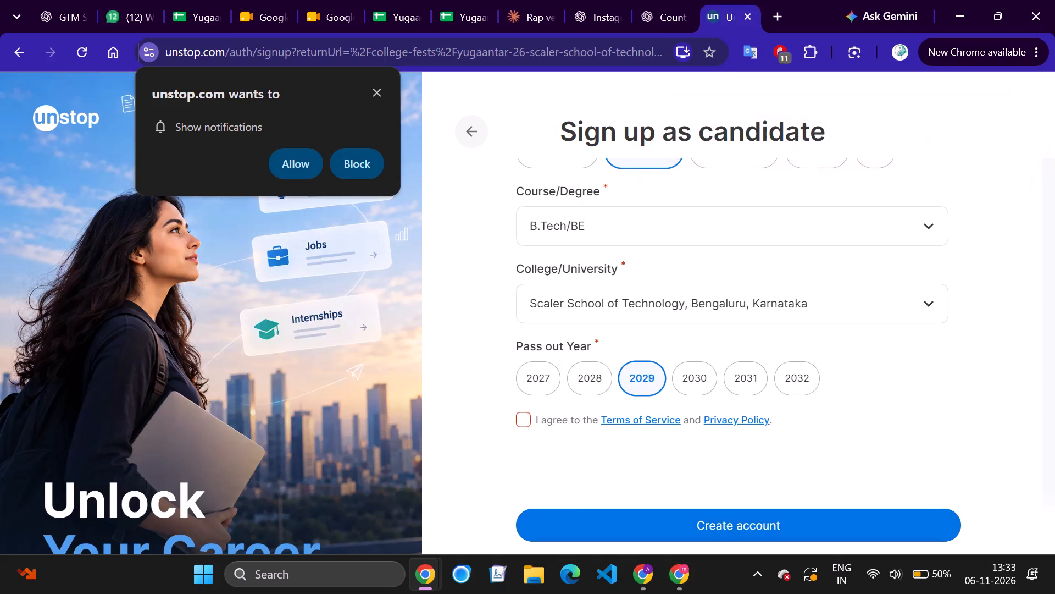
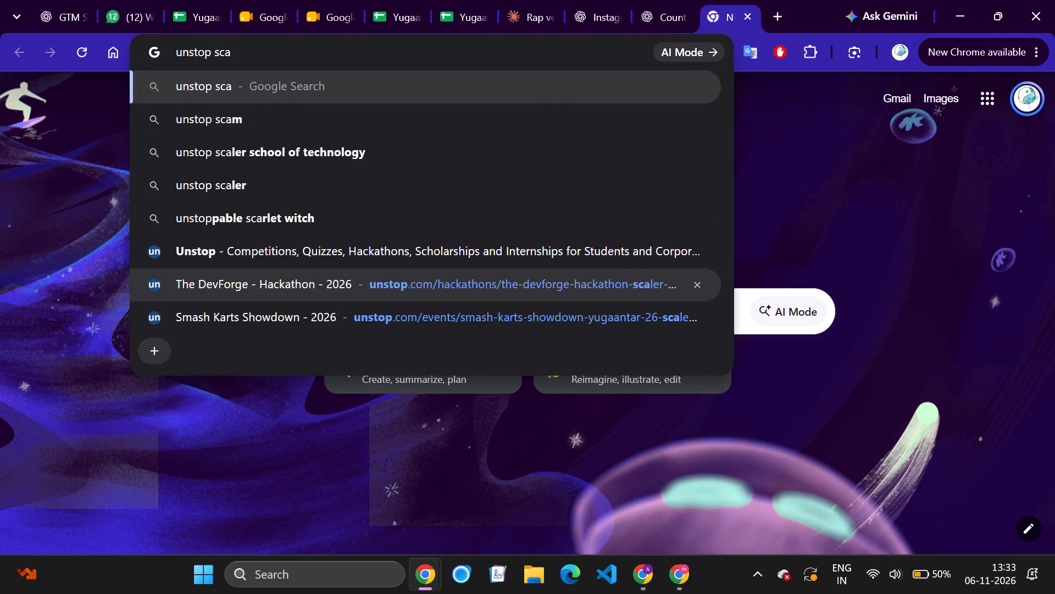
Open The DevForge - Hackathon page on Unstop and look through its details down to the similar Yugaantar opportunities.
click(437, 288)
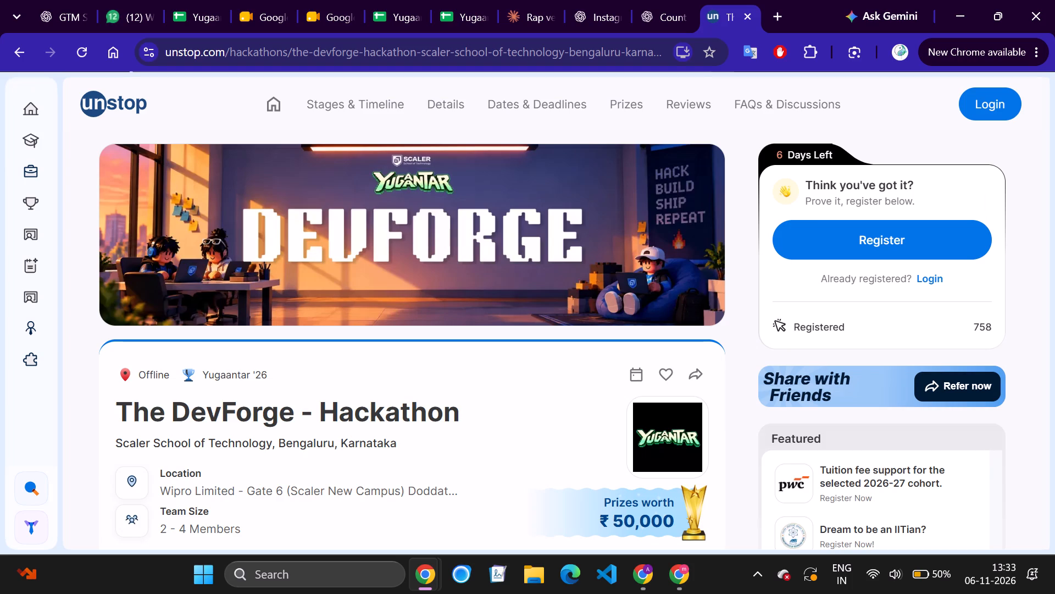
scroll(437, 288, down, 8)
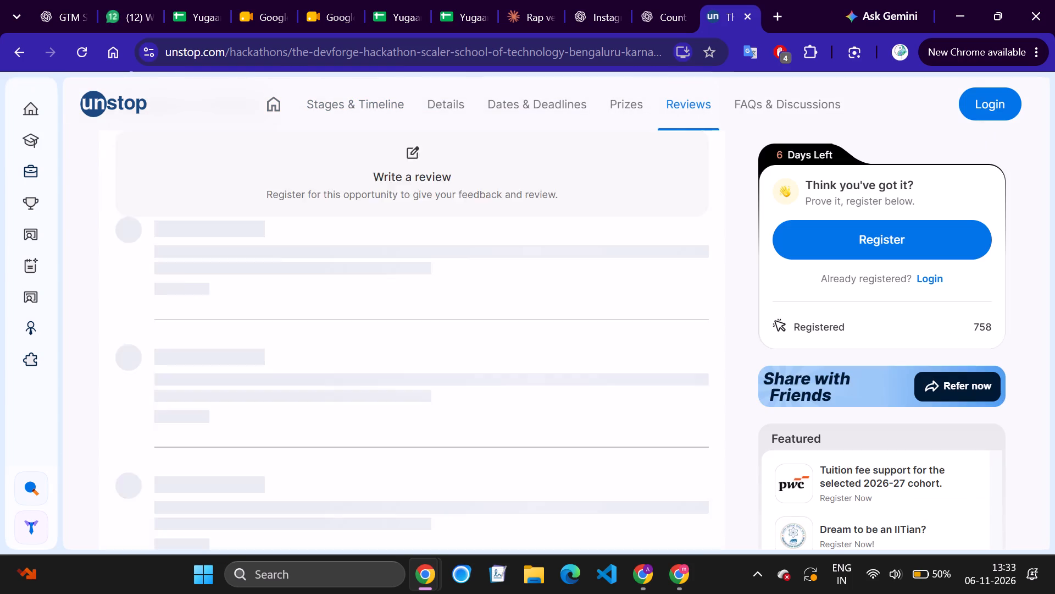
scroll(437, 288, up, 3)
scroll(437, 288, down, 4)
scroll(437, 288, up, 1)
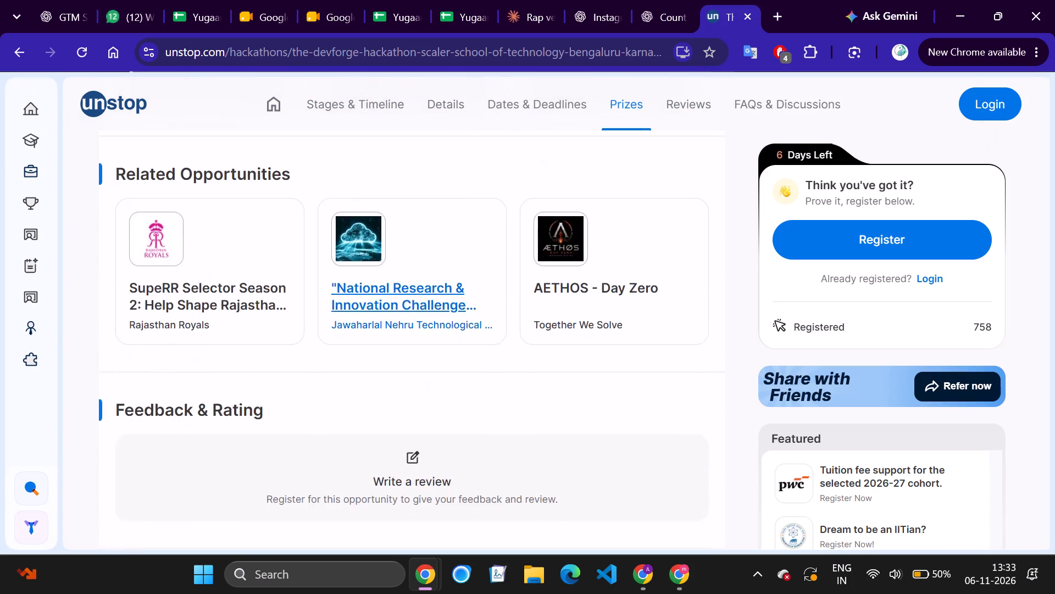
scroll(437, 288, up, 2)
scroll(437, 288, down, 1)
scroll(495, 314, left, 1)
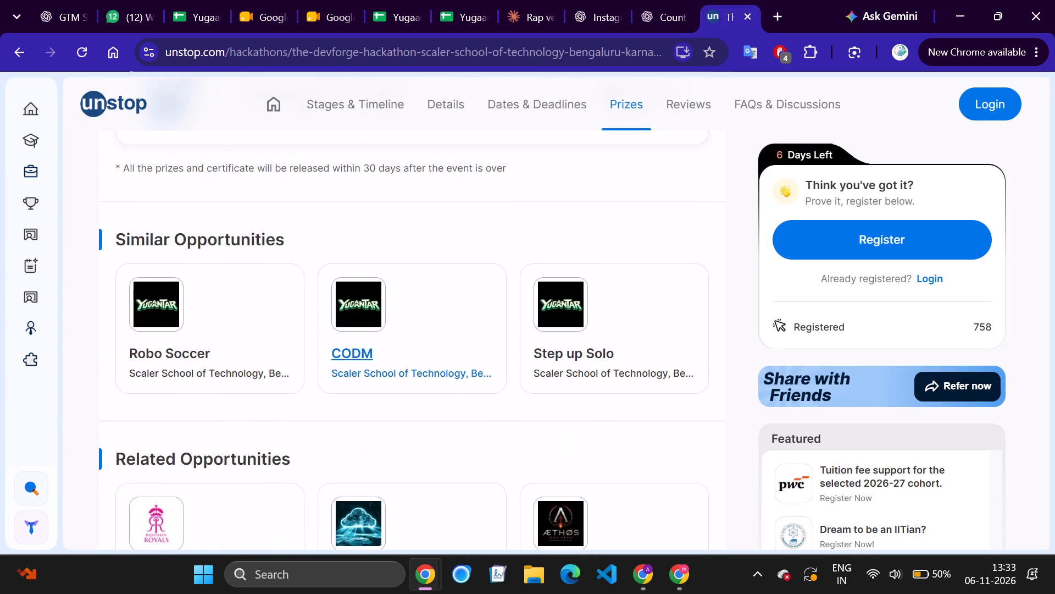
scroll(495, 314, left, 1)
scroll(526, 365, down, 4)
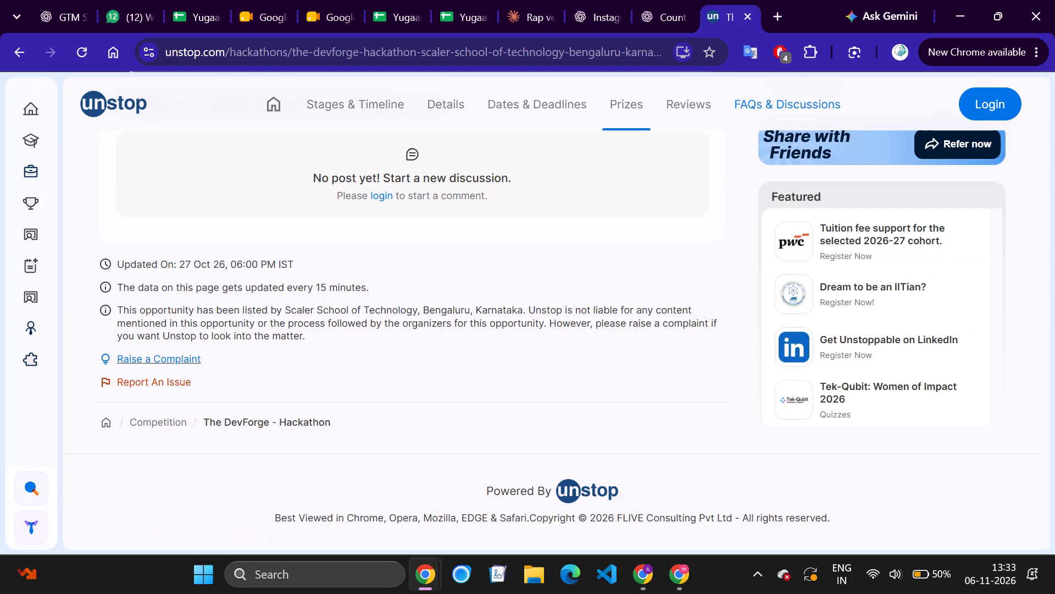
scroll(526, 365, up, 5)
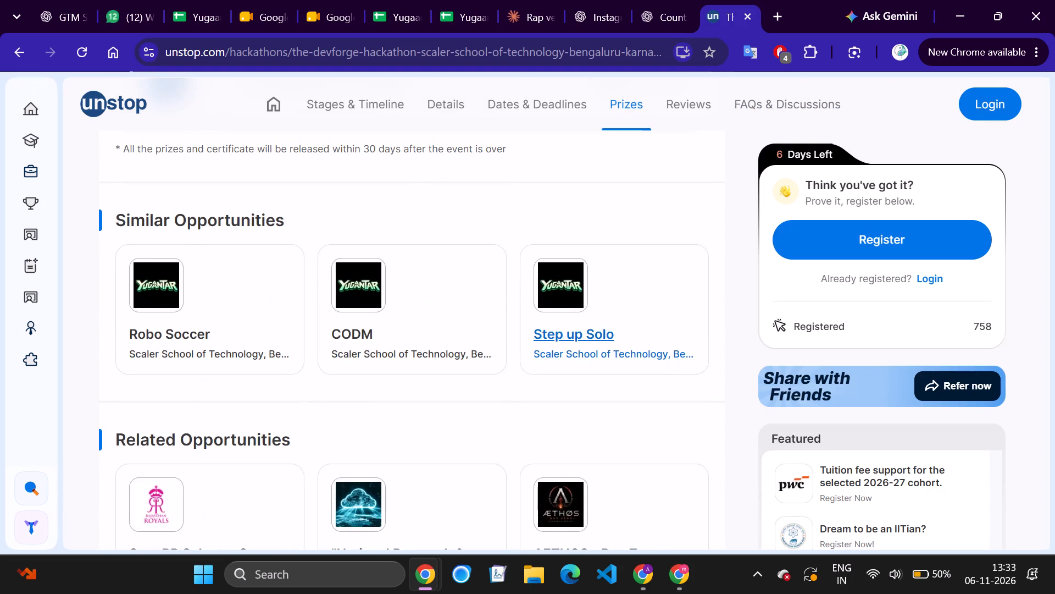
Open the Step up Solo event from the similar opportunities and look through its page.
click(543, 349)
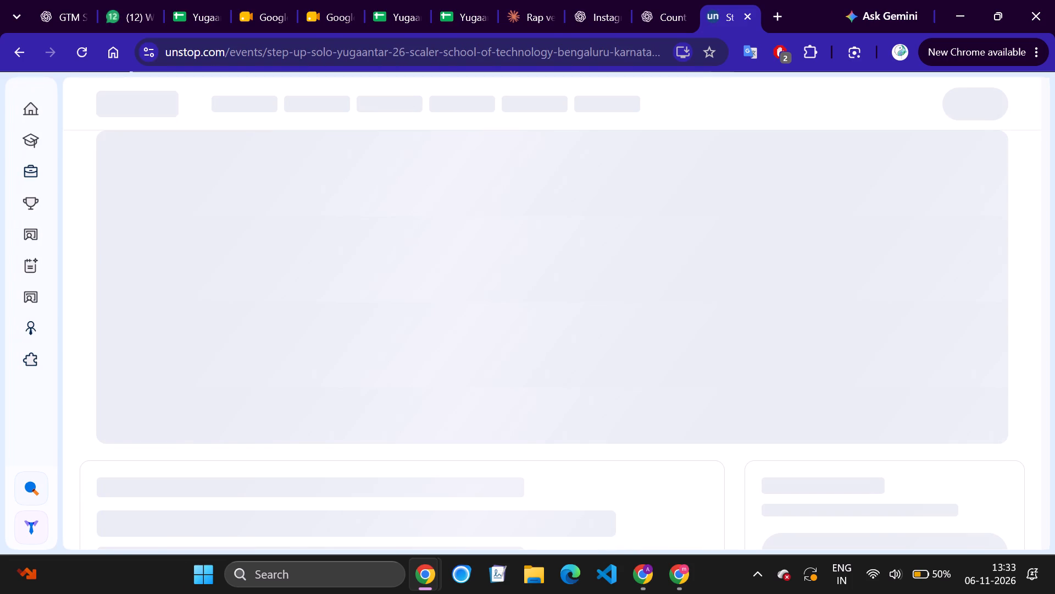
scroll(543, 349, down, 6)
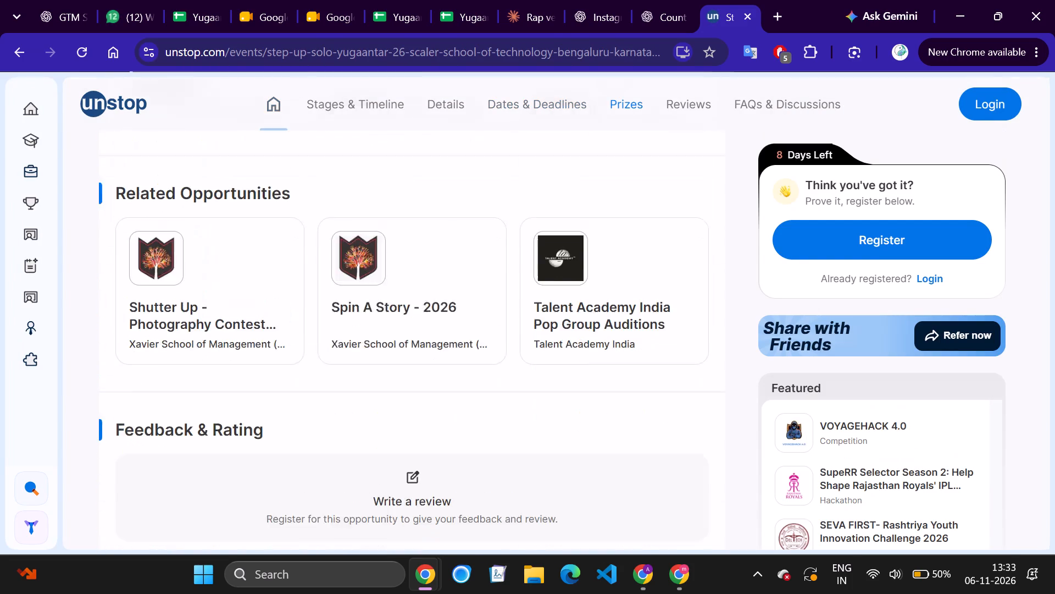
scroll(543, 349, up, 7)
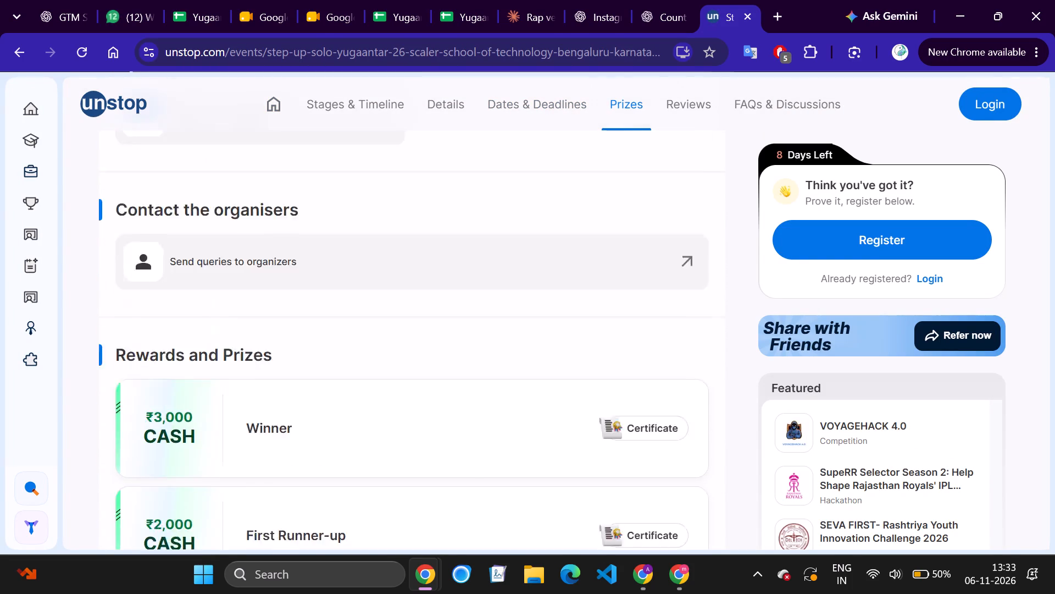
scroll(543, 349, up, 9)
scroll(369, 339, down, 1)
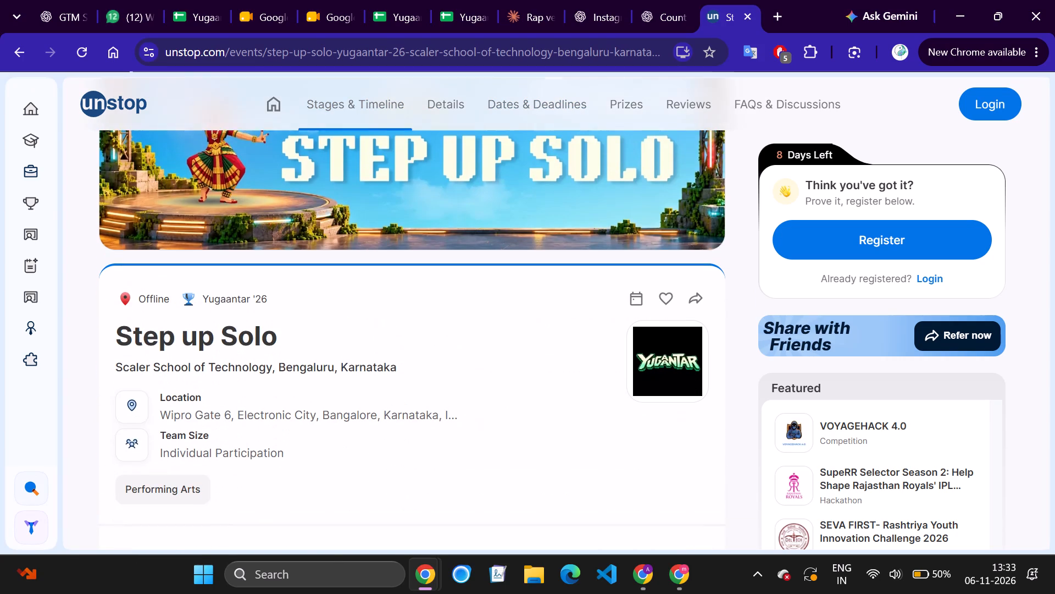
Open the Yugaantar '26 fest page from the Step up Solo event and examine the opportunities listed under it.
click(234, 287)
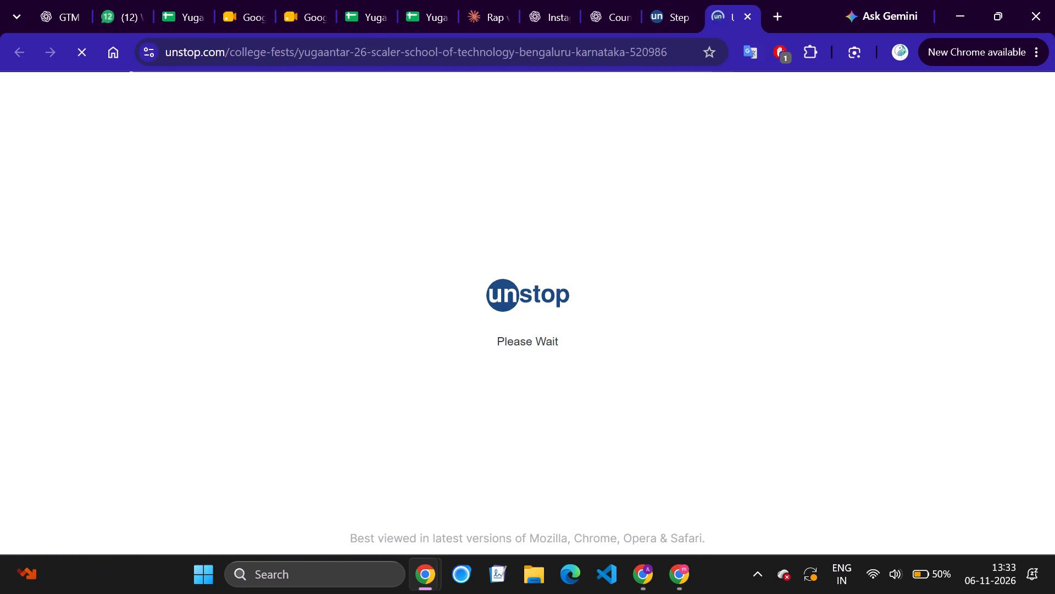
scroll(452, 320, down, 1)
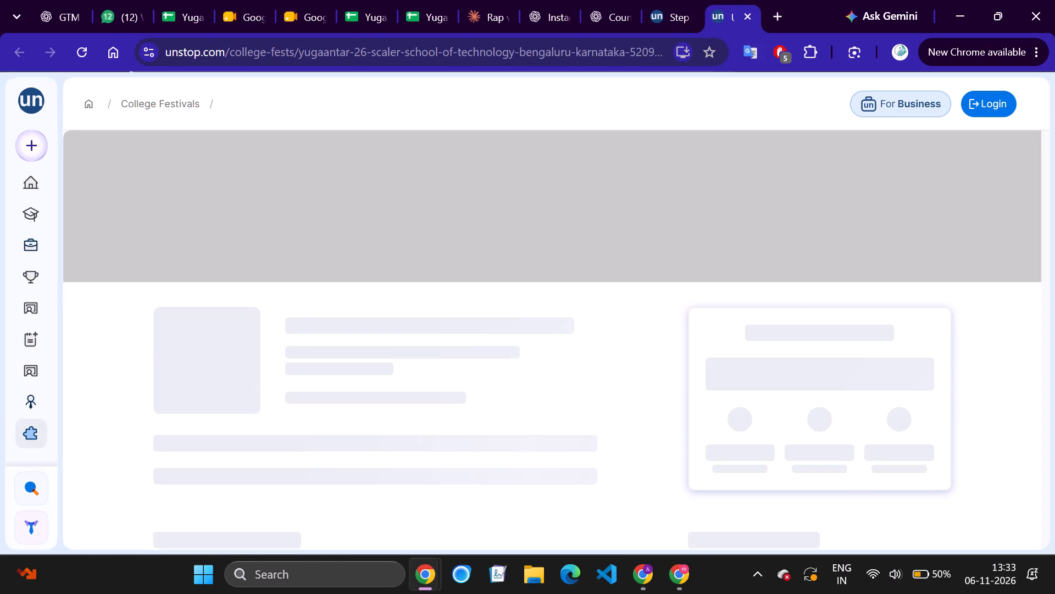
scroll(452, 320, down, 4)
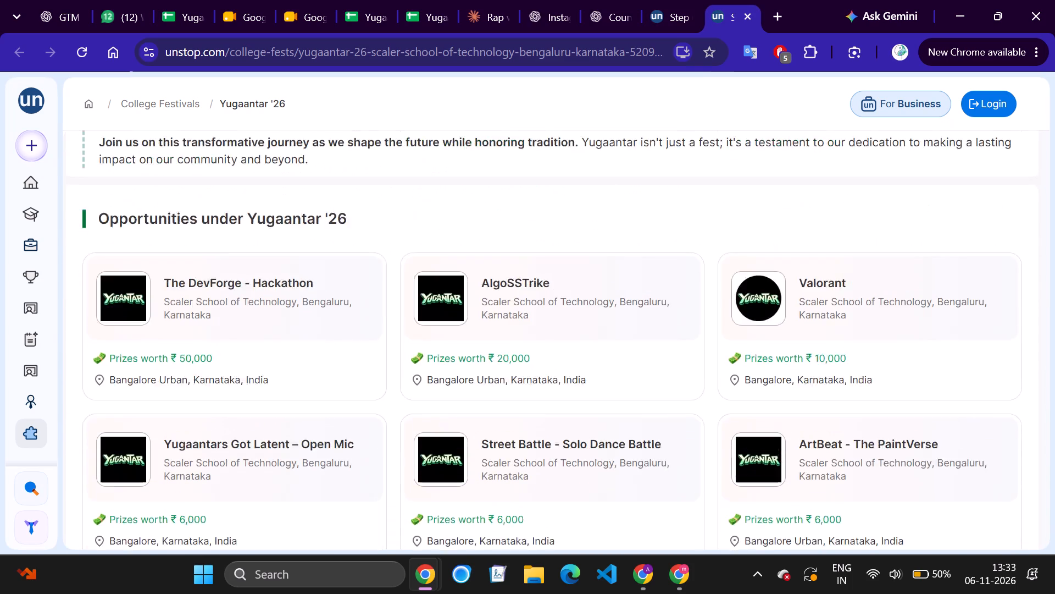
scroll(452, 320, down, 1)
scroll(452, 320, up, 2)
scroll(452, 320, down, 1)
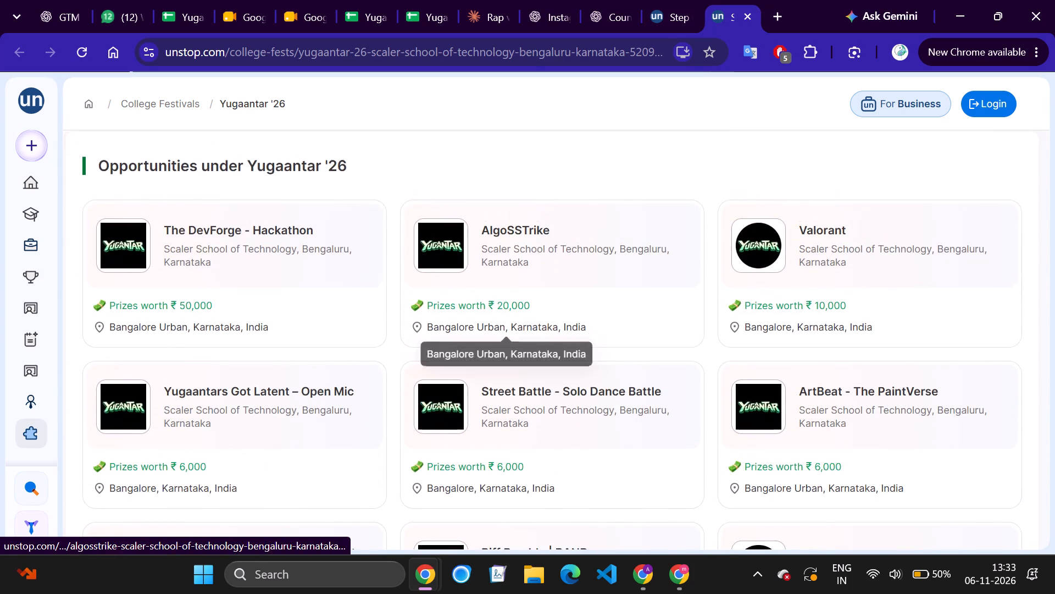
scroll(452, 320, down, 1)
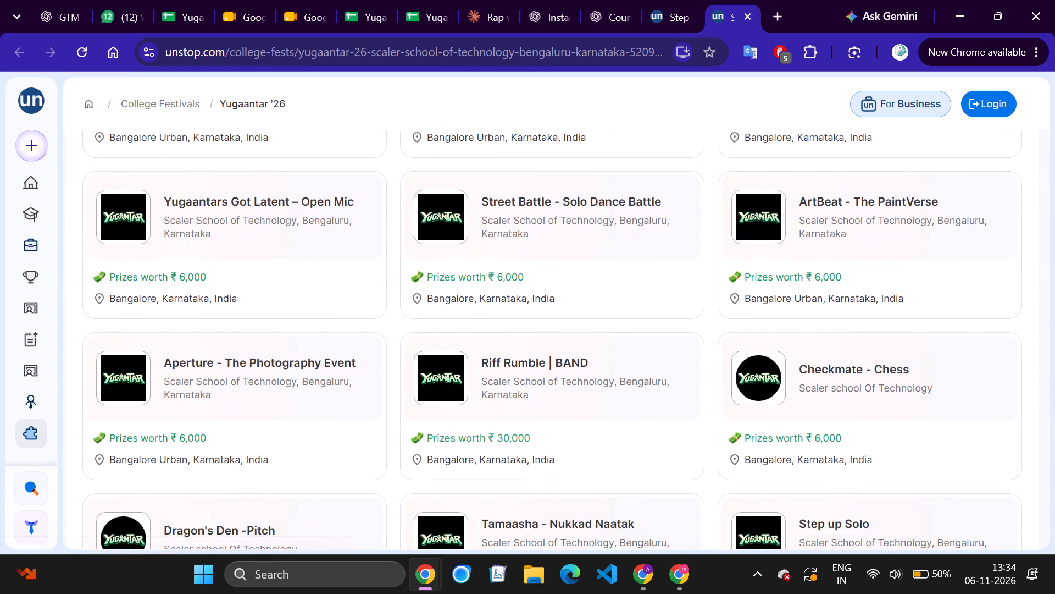
scroll(452, 320, down, 2)
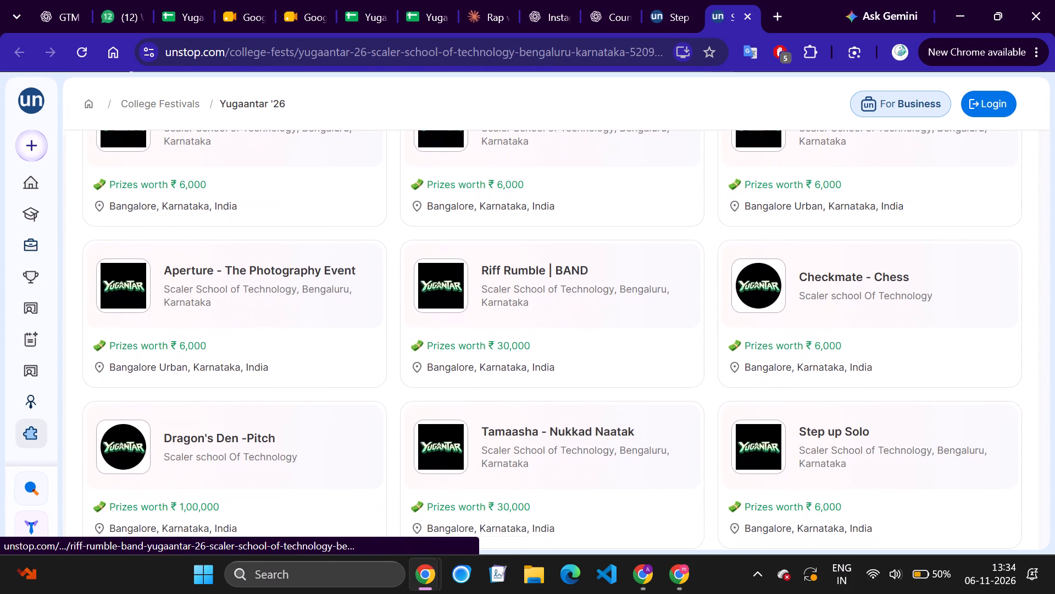
scroll(452, 320, down, 2)
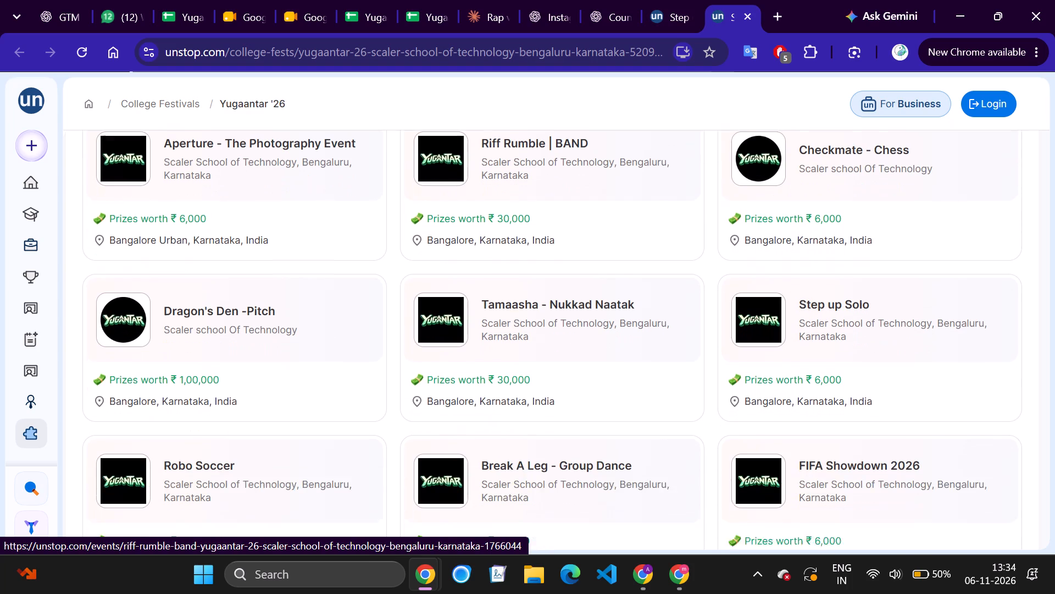
scroll(452, 320, down, 3)
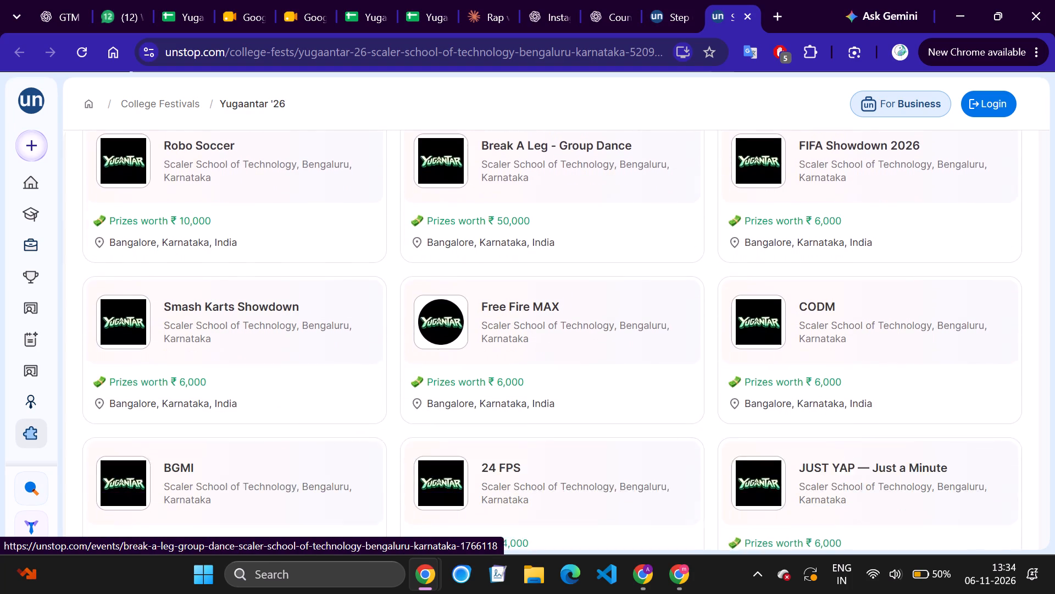
scroll(452, 320, down, 1)
Open the 24 FPS event from the fest's opportunities and check its registration details.
click(533, 250)
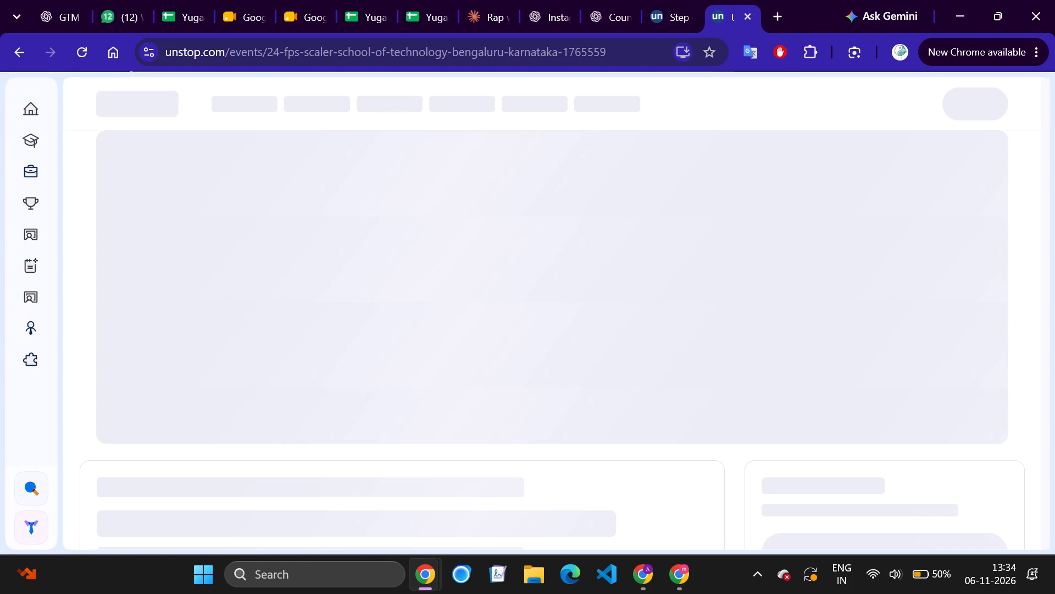
scroll(533, 250, down, 2)
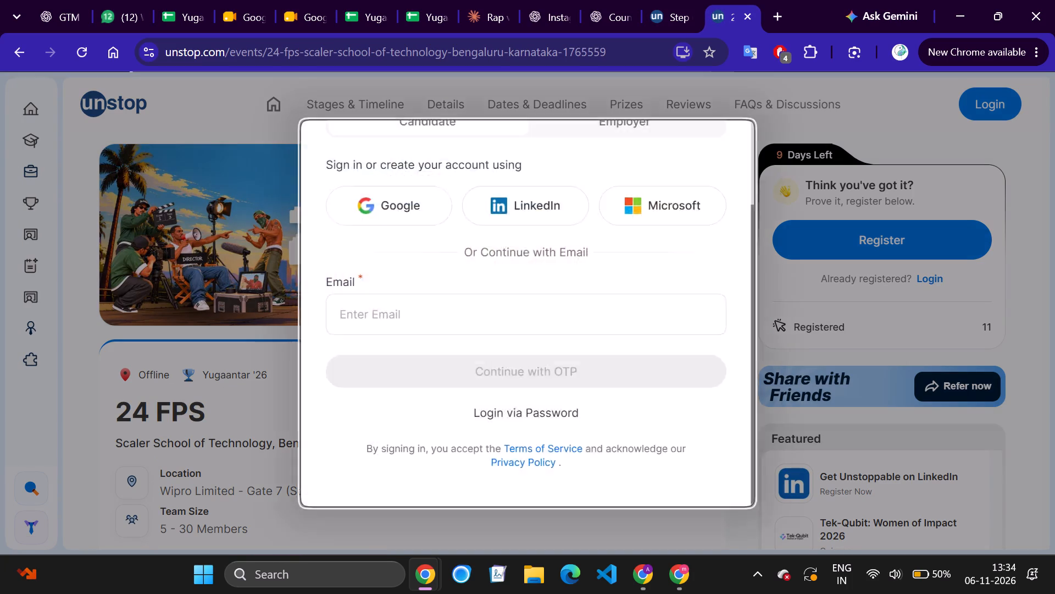
click(243, 370)
scroll(243, 370, down, 4)
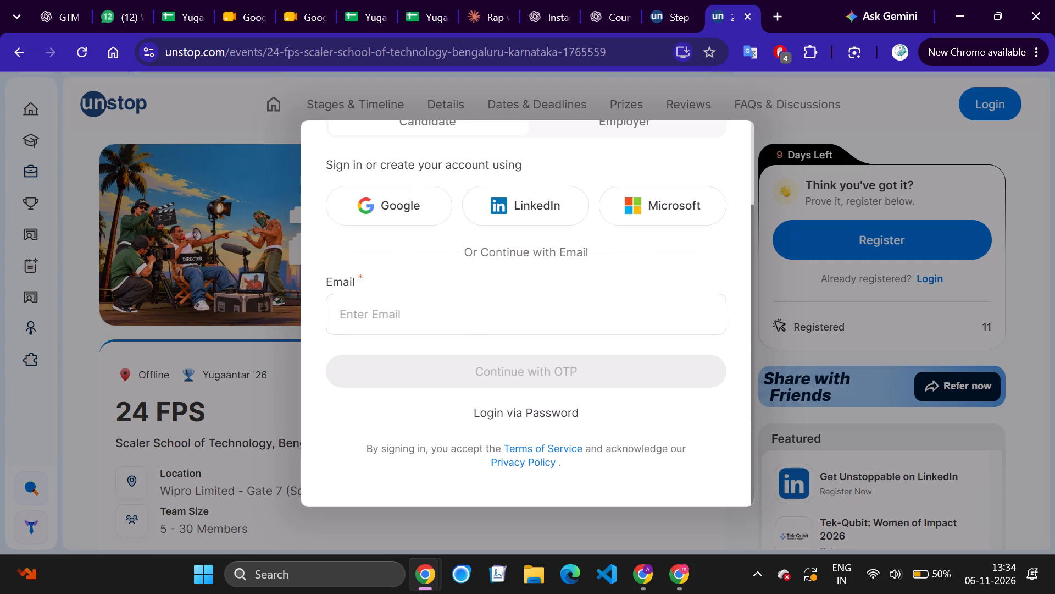
scroll(730, 275, up, 6)
scroll(730, 275, down, 6)
scroll(845, 375, down, 9)
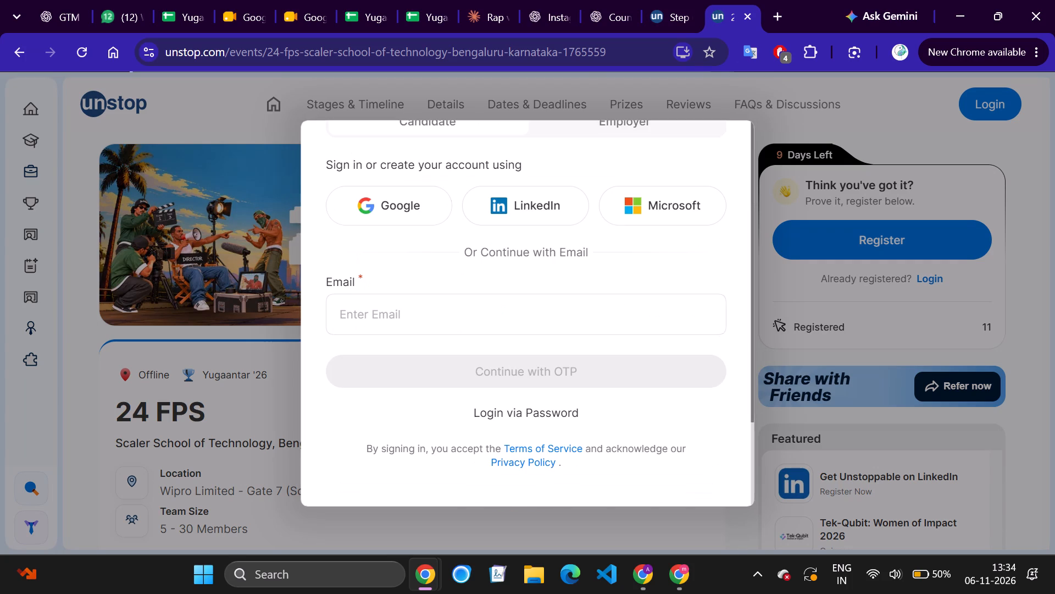
Close the 24 FPS page and return to the Events sheet of the Yugaantar 2.0 Master Doc.
click(745, 20)
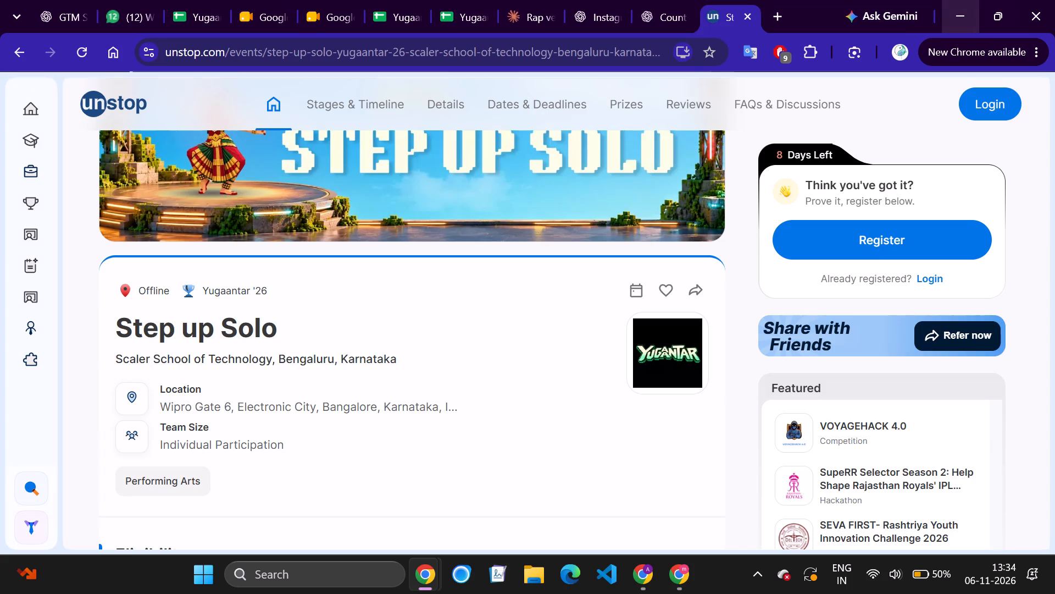
click(970, 4)
scroll(617, 447, right, 1)
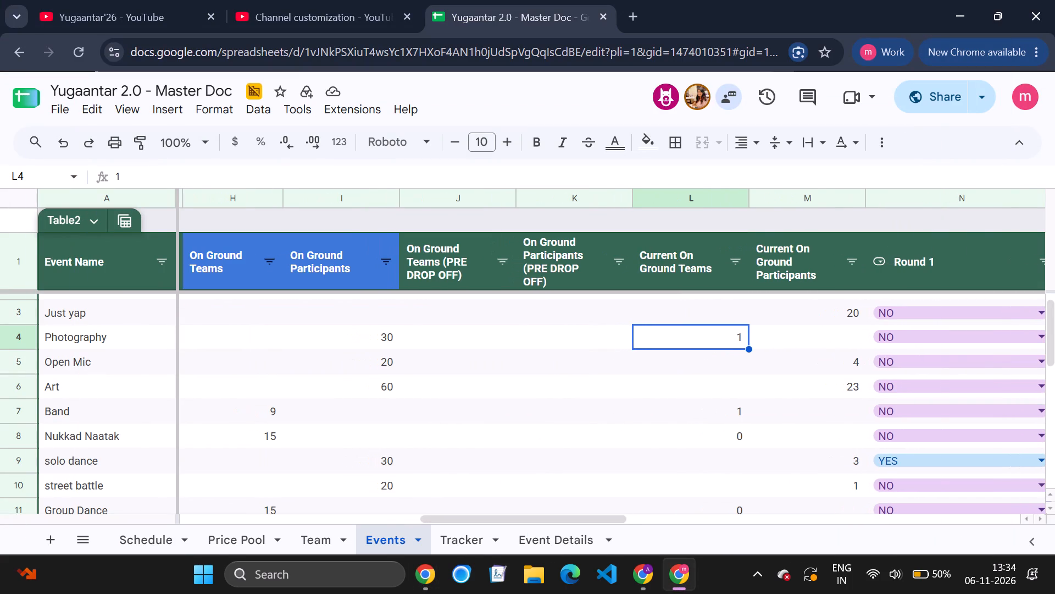
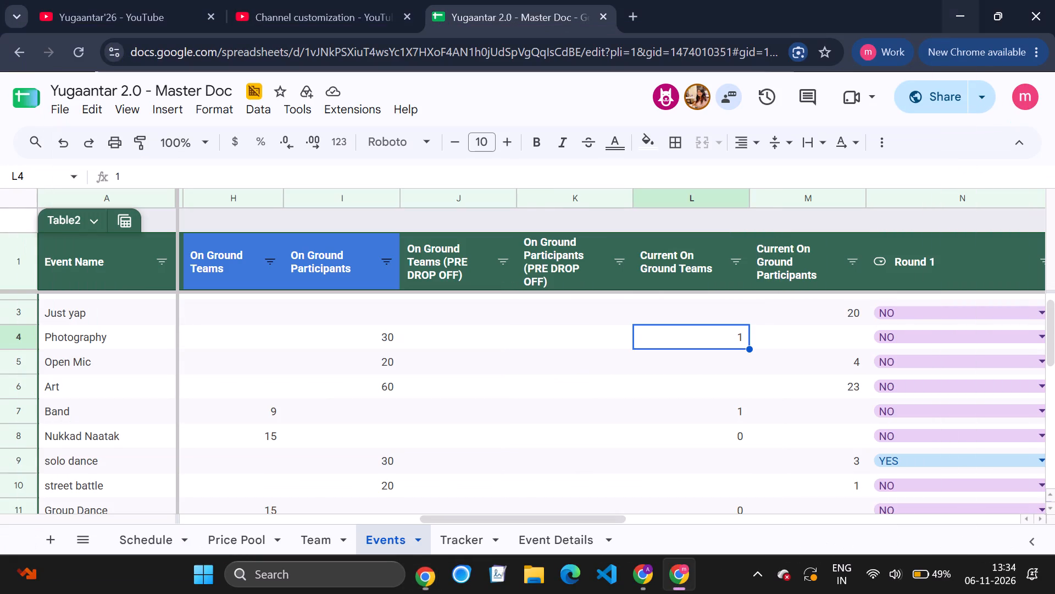
Clear Photography's Current On Ground Teams value and enter 29 as its Current On Ground Participants.
click(726, 340)
key(Delete)
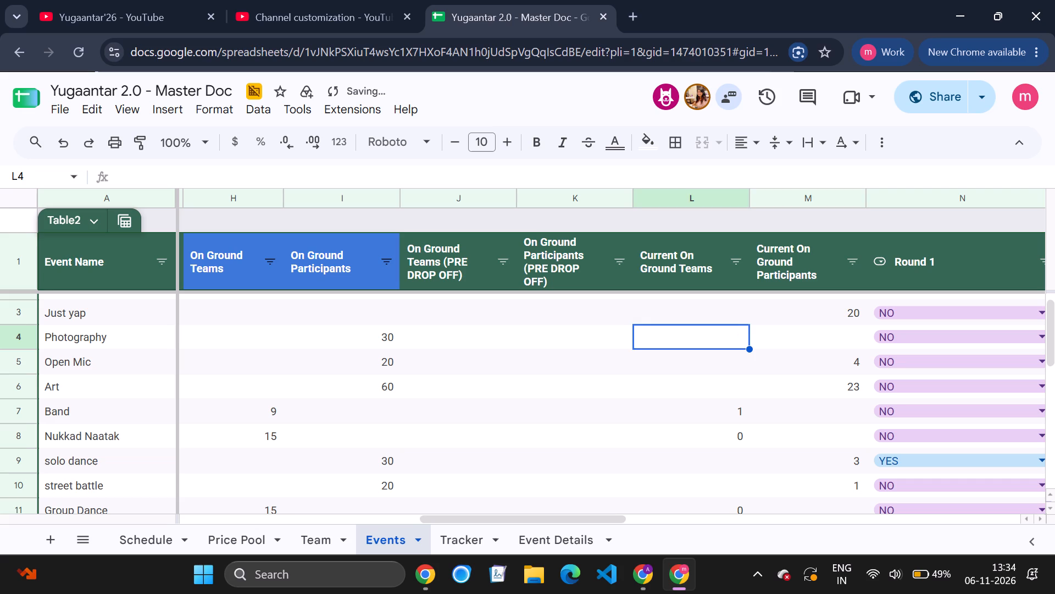
click(807, 333)
text(29)
scroll(807, 333, down, 1)
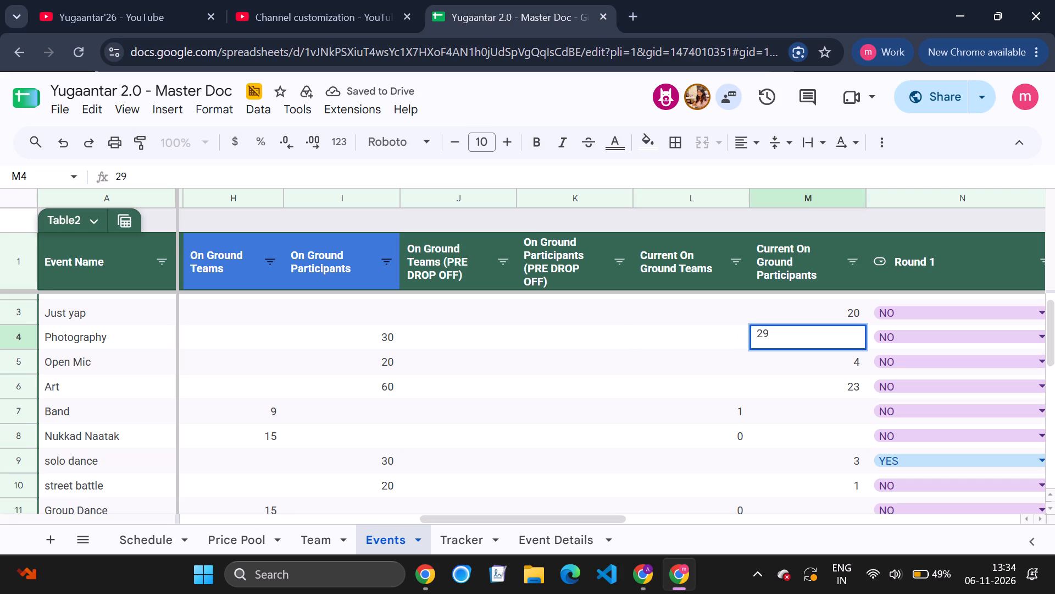
scroll(807, 333, down, 1)
click(726, 404)
Check the Ad Mad entry in the Yugaantar 2026 Entries overview and enter 1 as Current On Ground Teams for both AD mad and Film Making.
scroll(726, 404, down, 1)
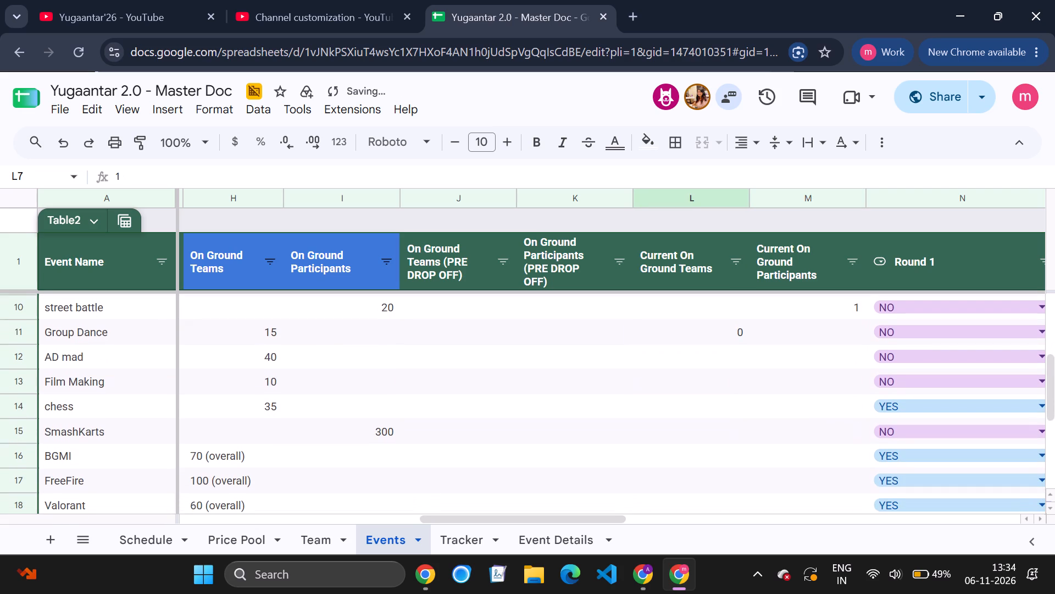
click(710, 351)
key(1)
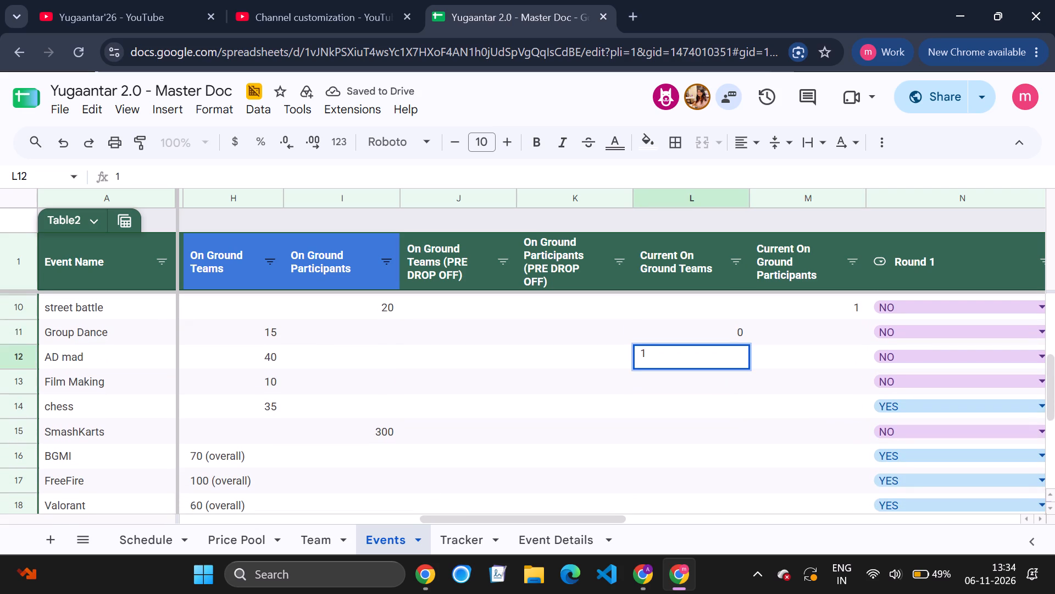
click(700, 386)
click(701, 359)
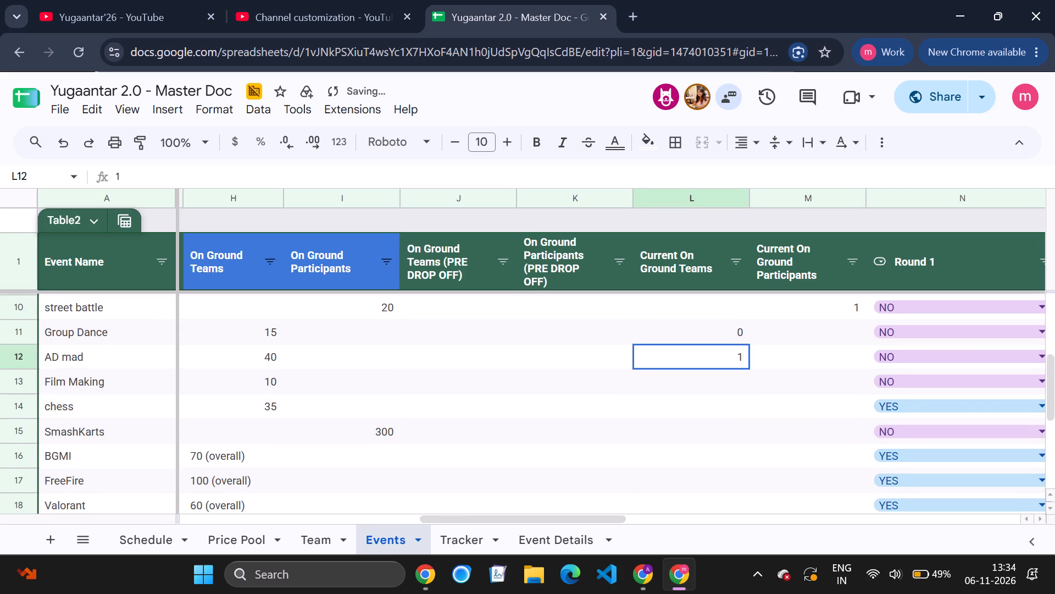
key(Delete)
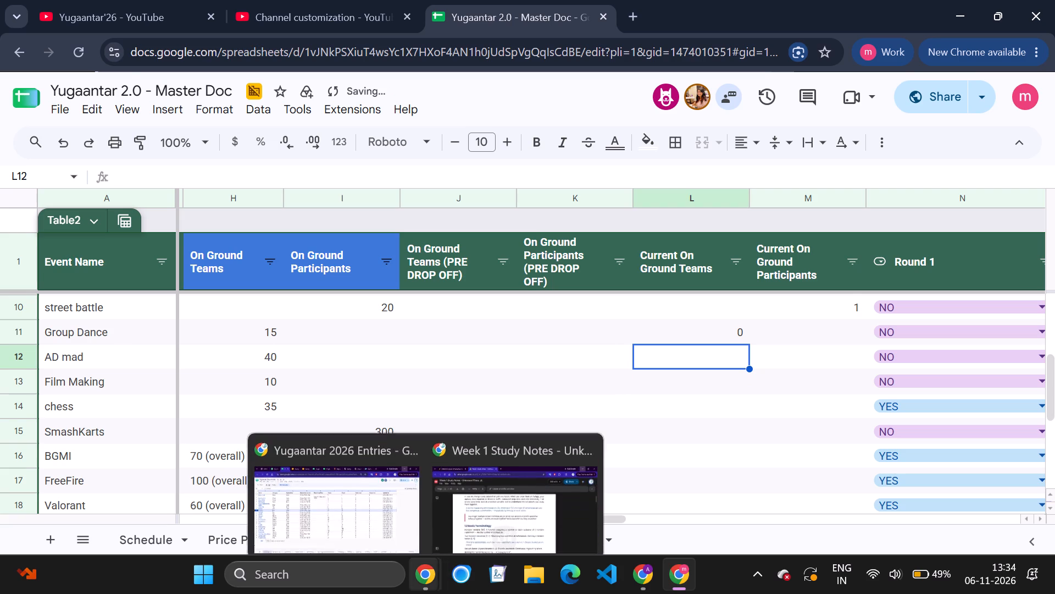
click(396, 483)
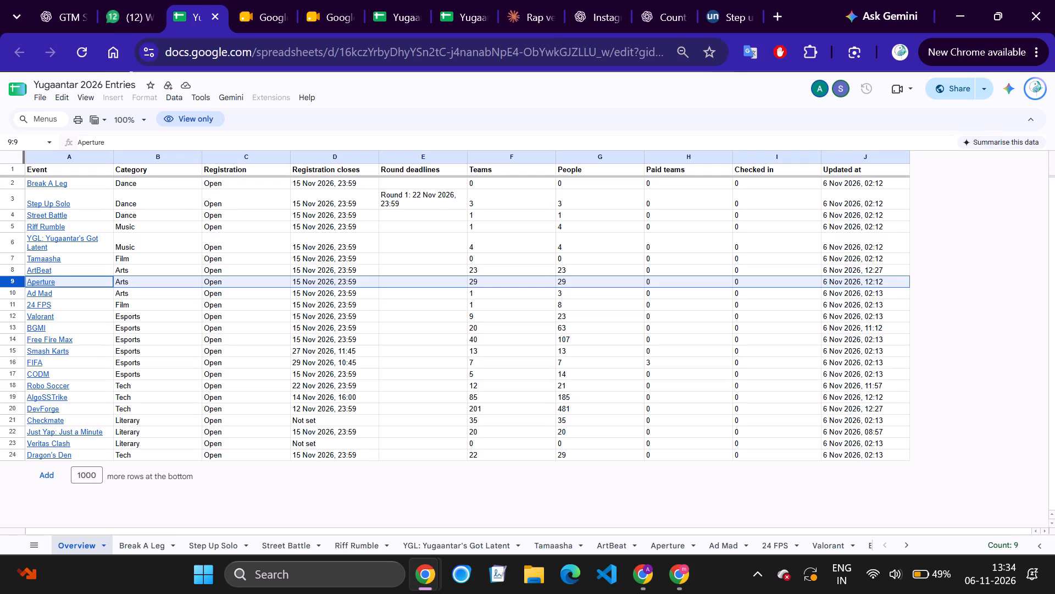
click(2, 292)
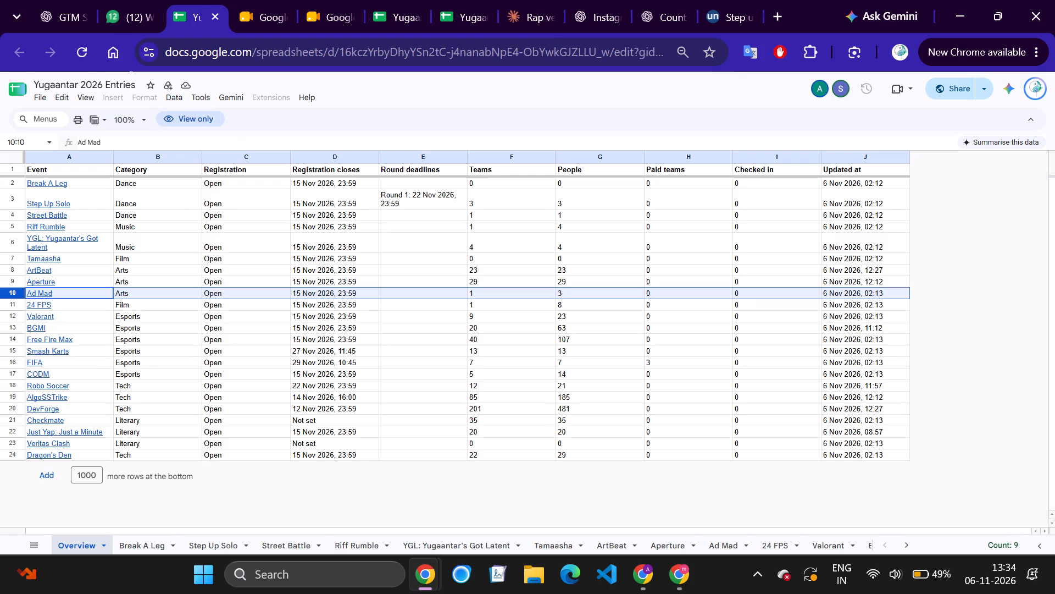
click(974, 0)
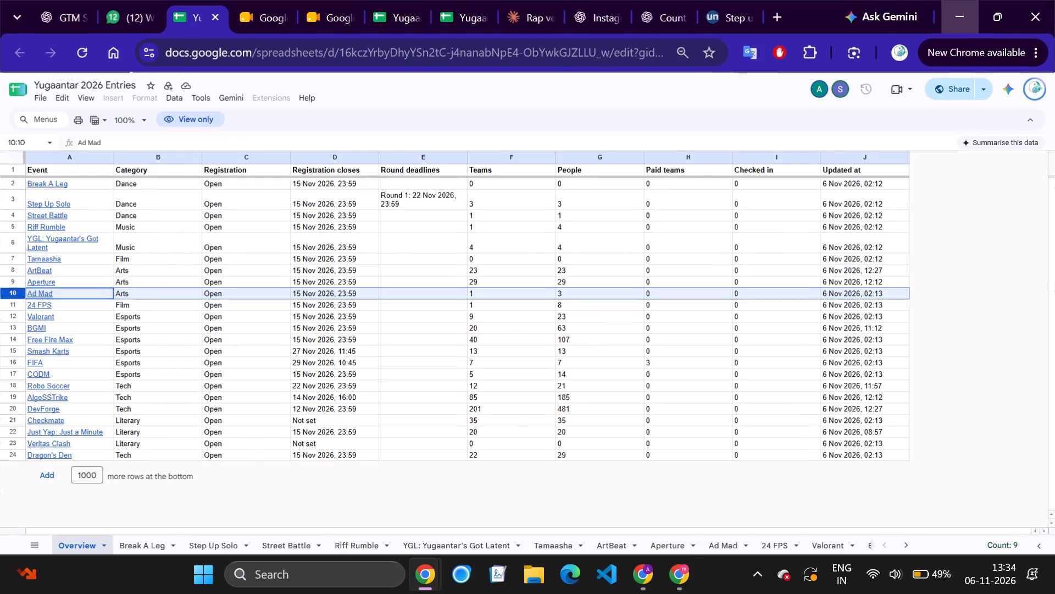
key(1)
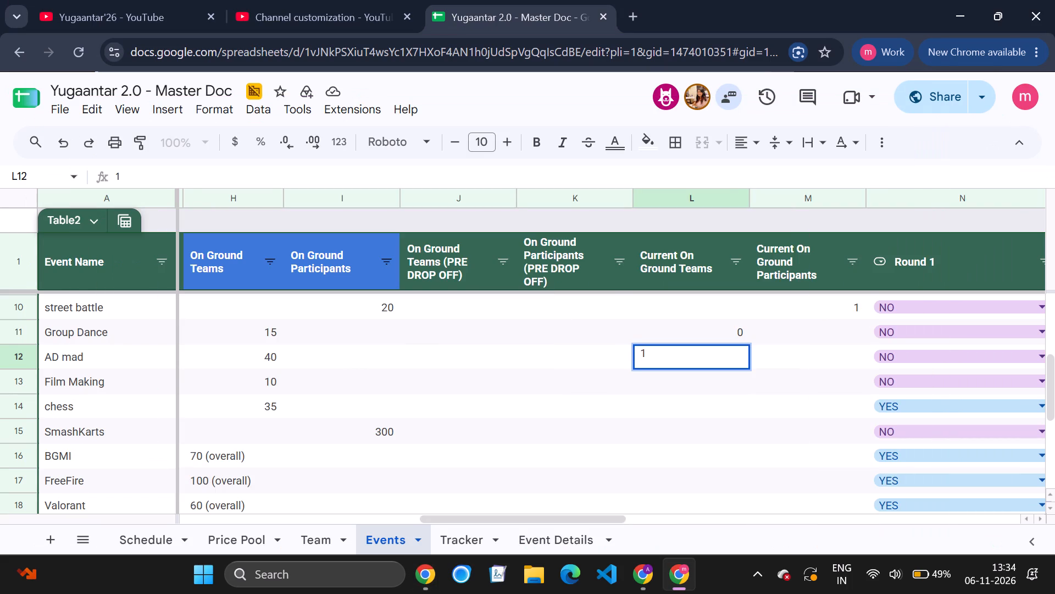
click(697, 379)
key(1)
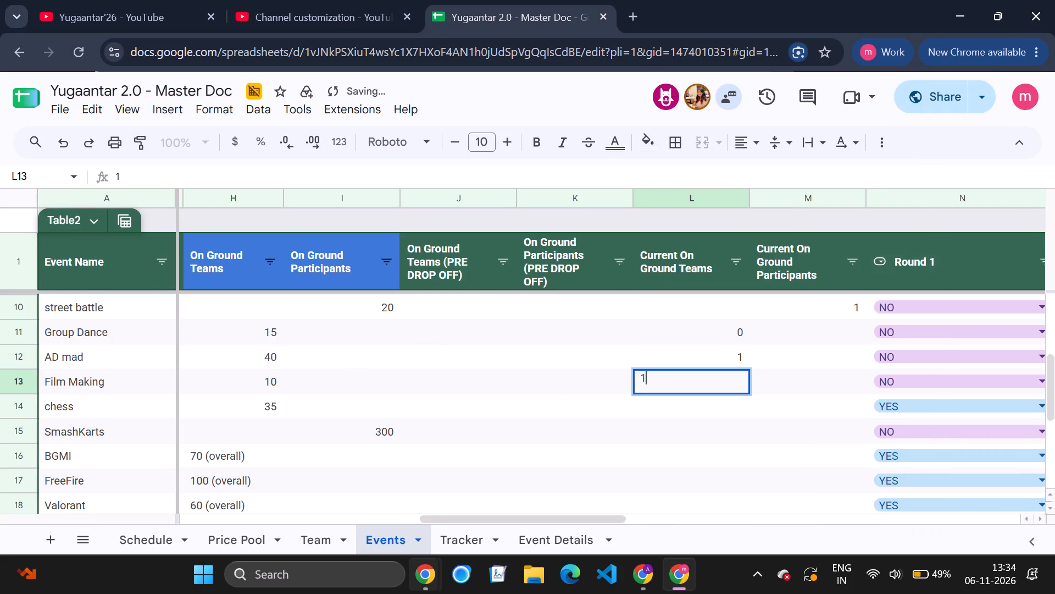
Look up Checkmate in the Entries overview and enter 35 as chess's Current On Ground Participants in the Events sheet.
click(426, 593)
click(349, 495)
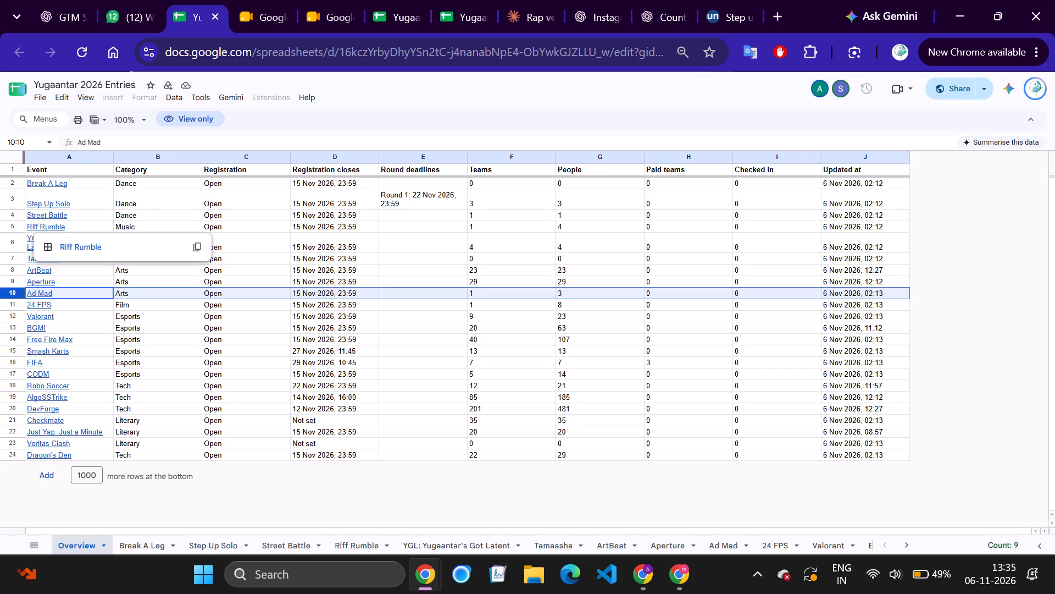
click(13, 518)
scroll(243, 342, down, 1)
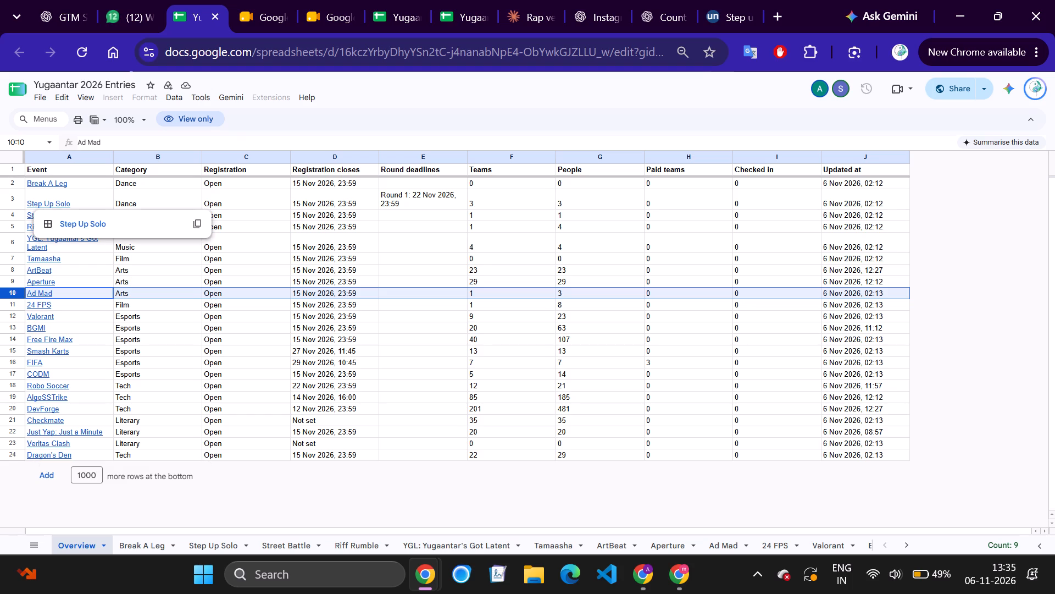
click(142, 419)
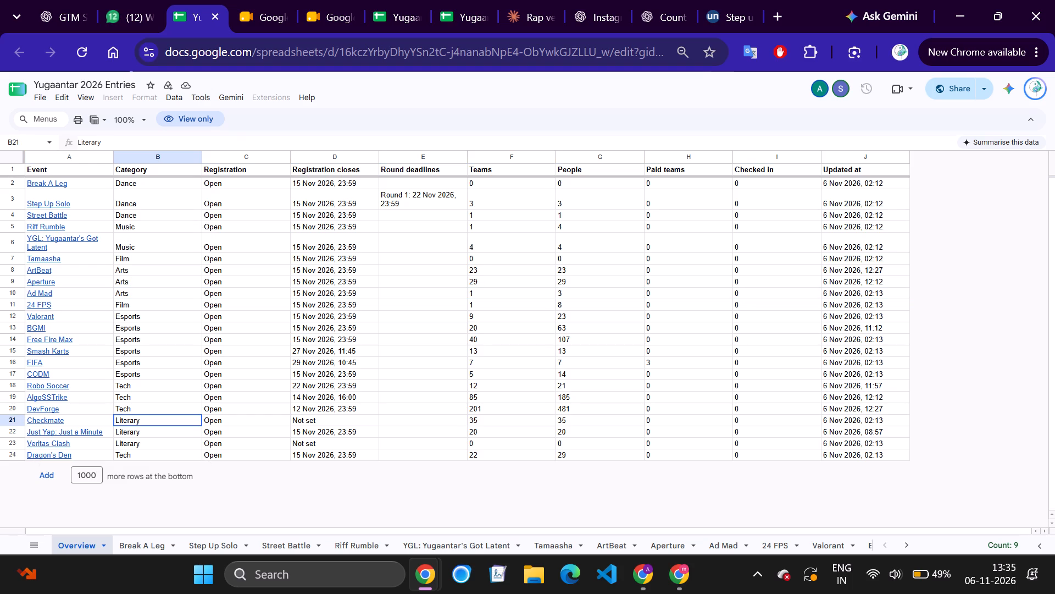
click(7, 420)
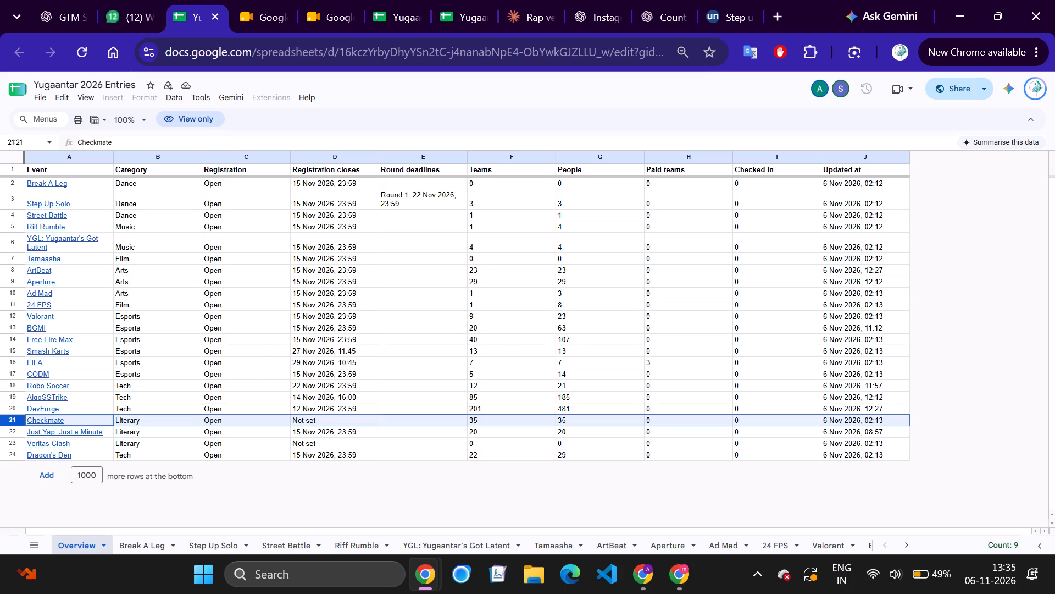
click(949, 7)
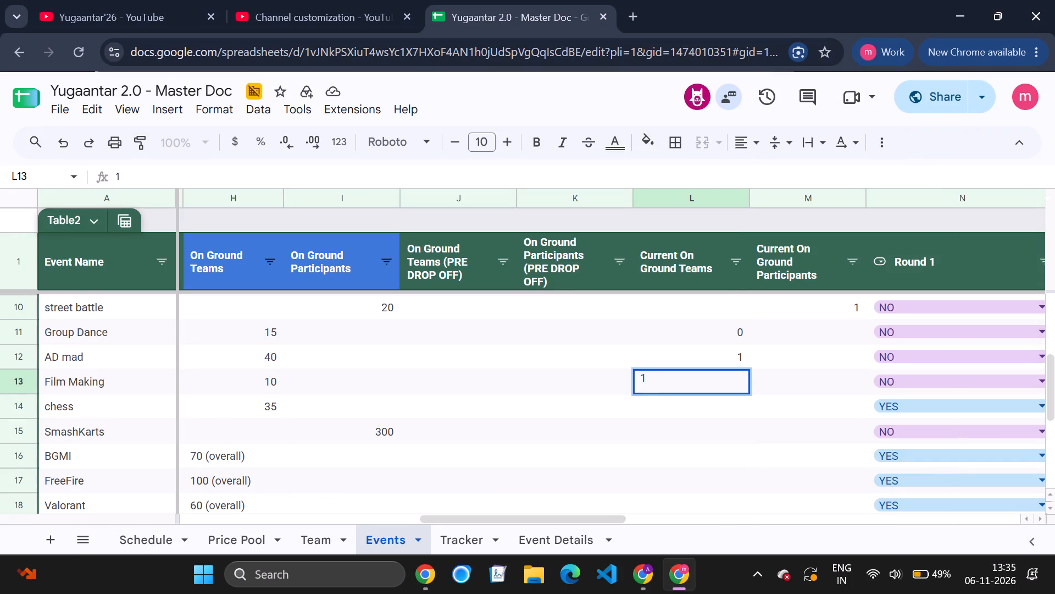
click(712, 409)
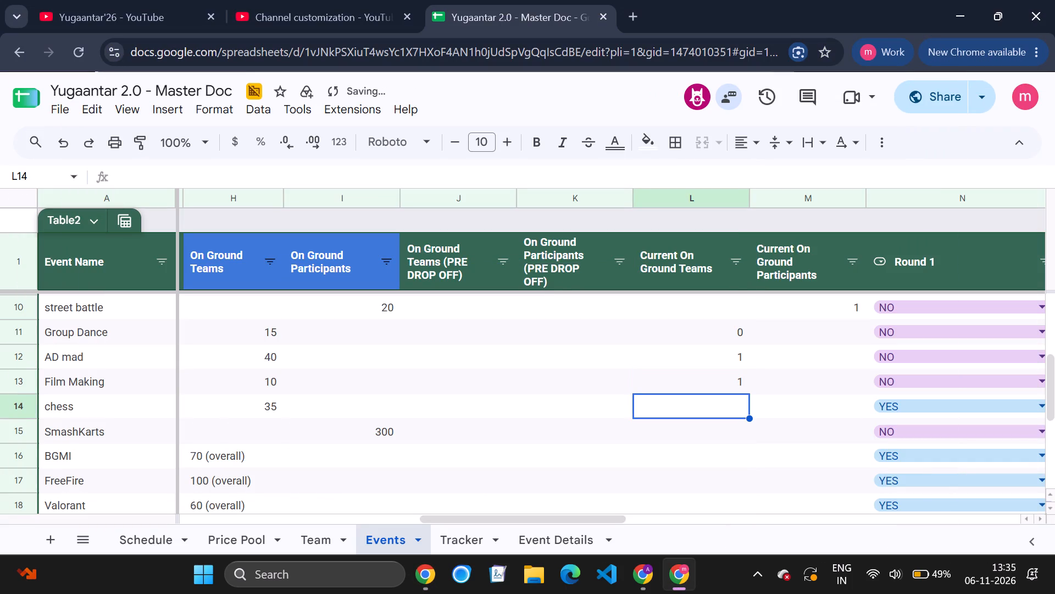
click(803, 405)
text(35)
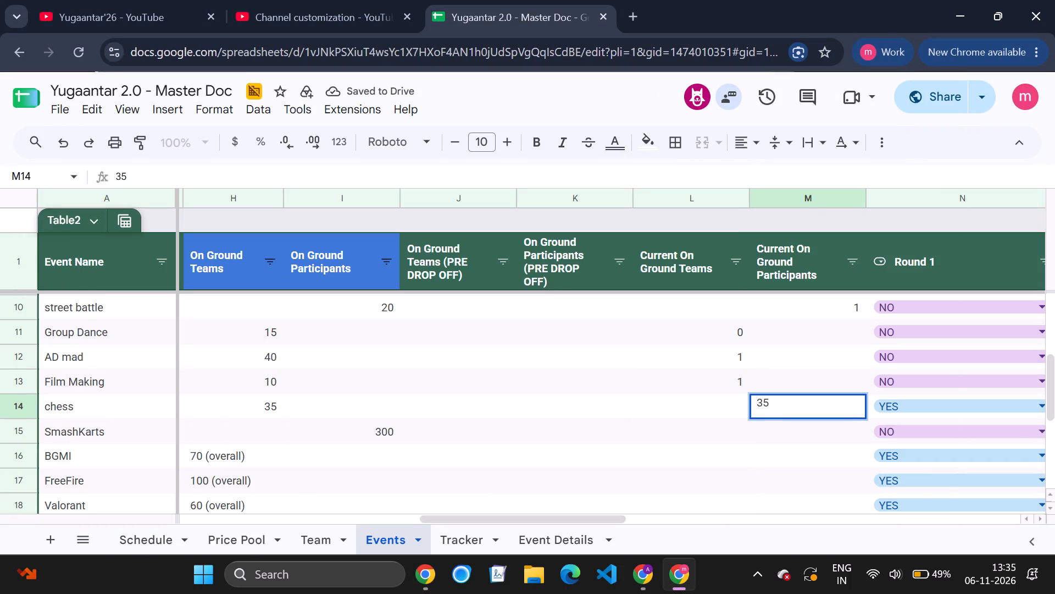
click(789, 440)
Look up Smash Karts in the Entries overview and enter 13 as SmashKarts' Current On Ground Participants.
scroll(789, 440, down, 1)
click(421, 571)
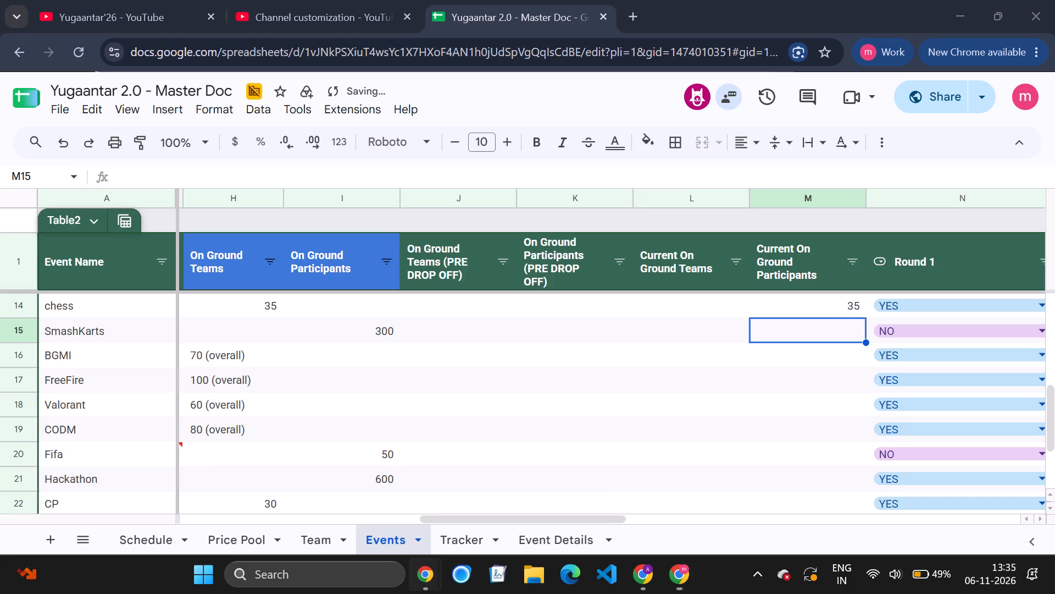
click(312, 503)
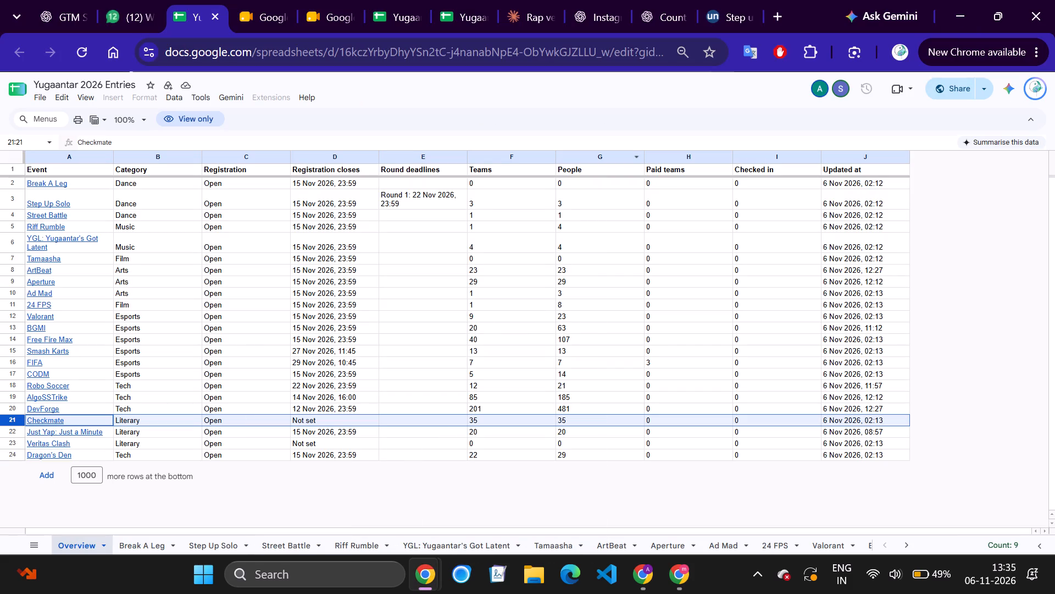
click(488, 355)
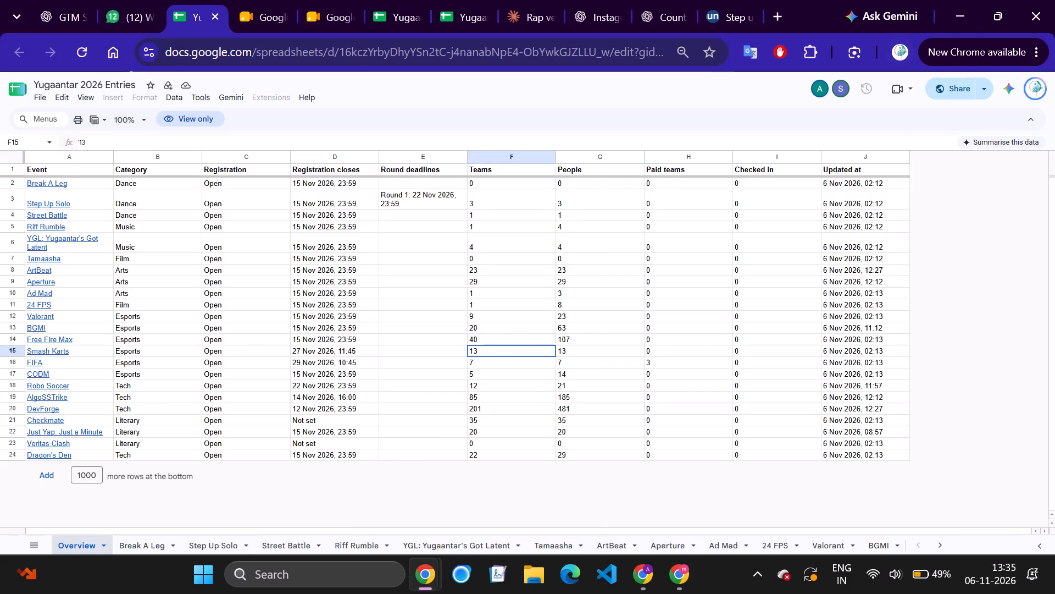
click(955, 0)
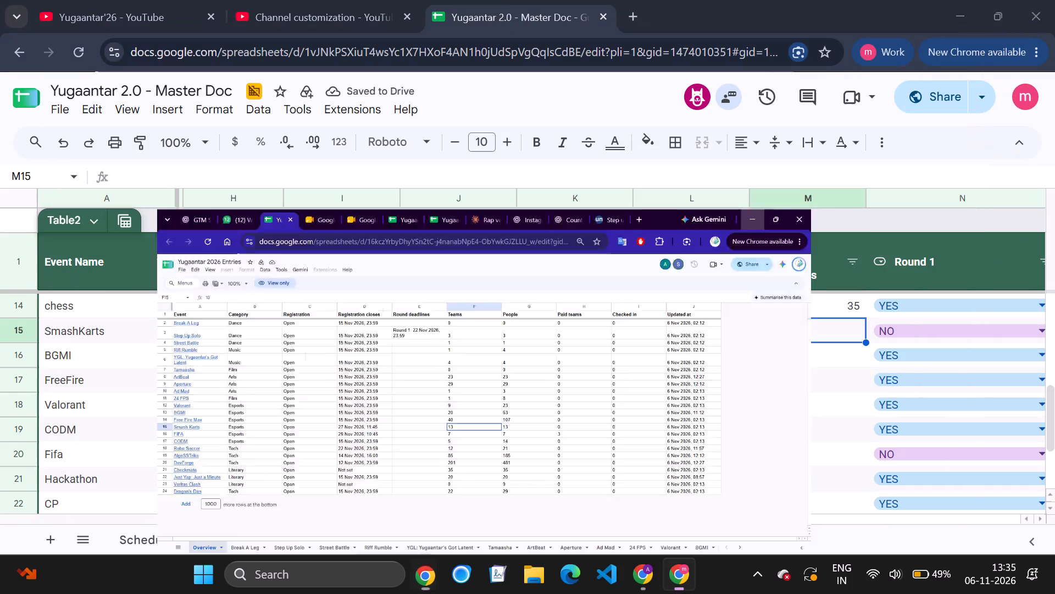
text(13)
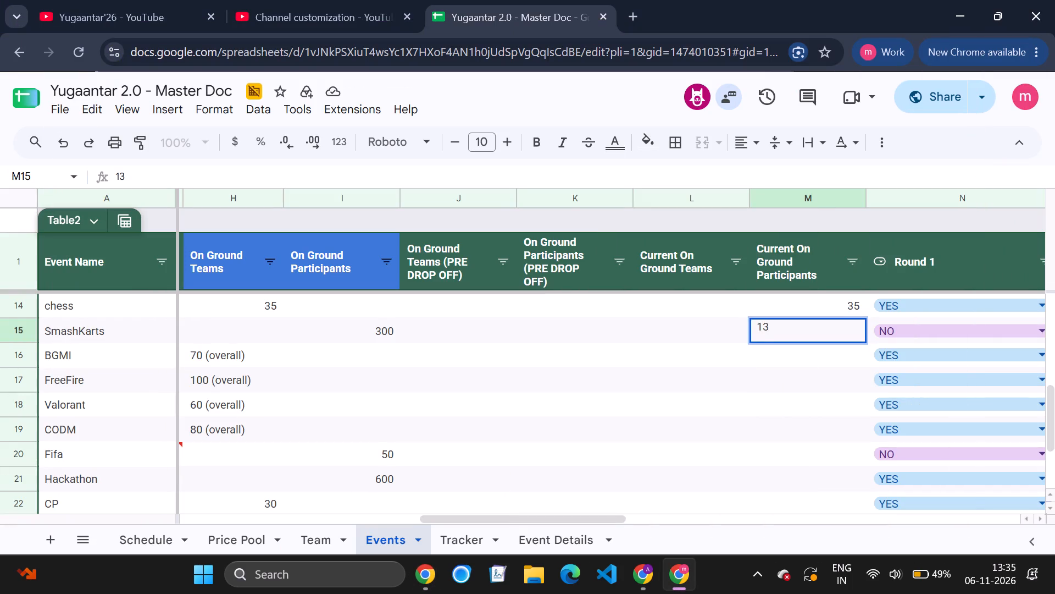
click(689, 353)
Look up BGMI in the Entries overview and enter 20 as its Current On Ground Teams.
click(972, 1)
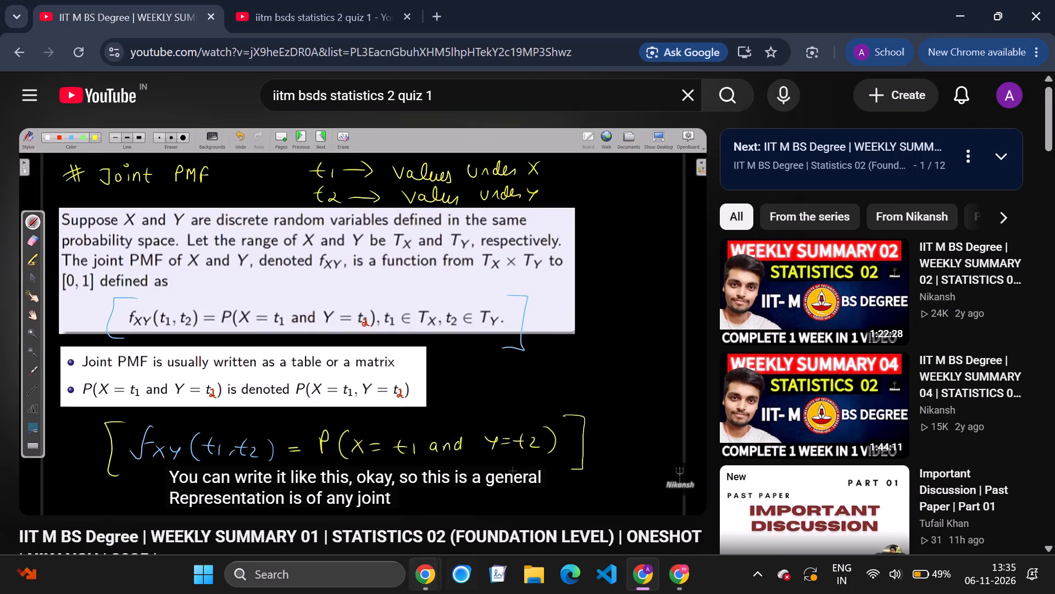
click(377, 493)
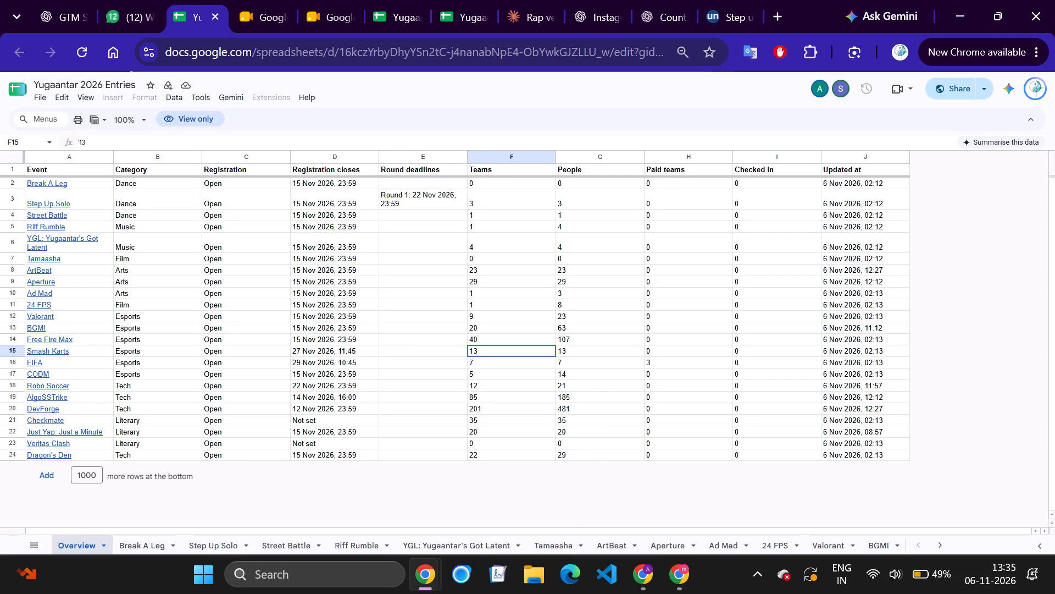
click(14, 327)
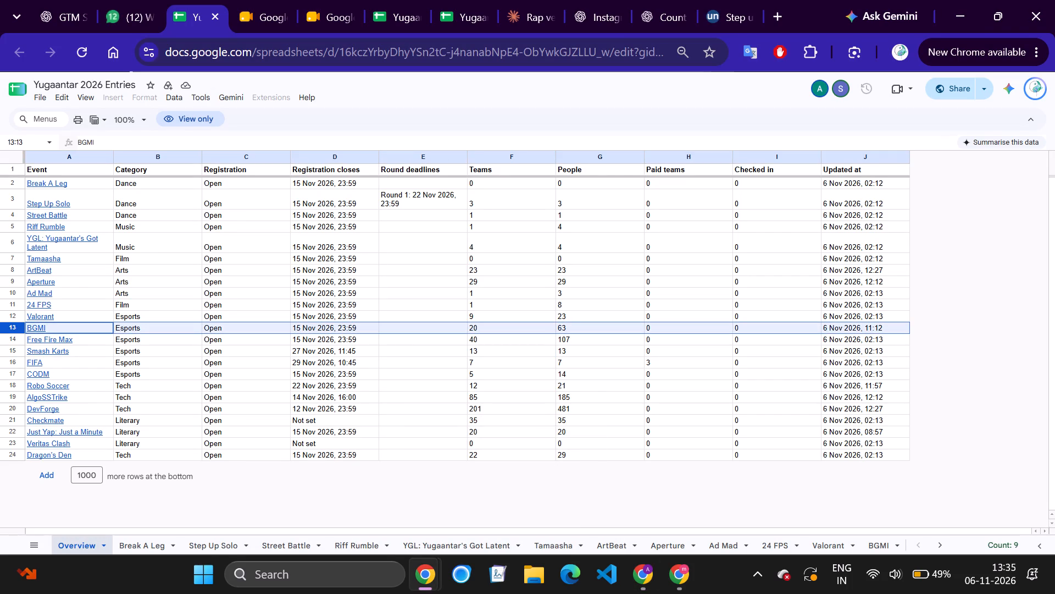
click(960, 28)
click(687, 590)
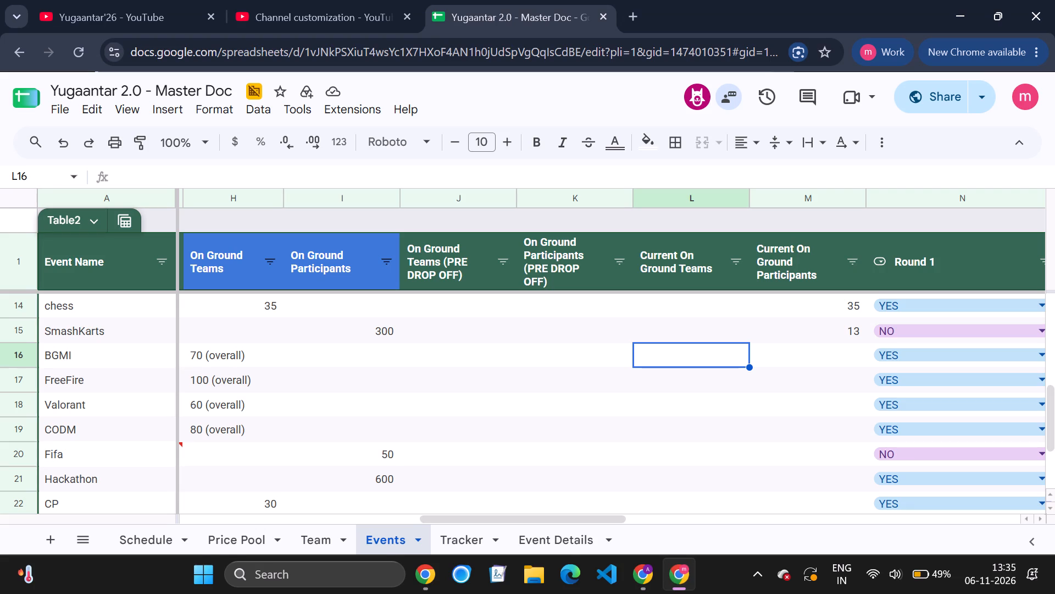
text(20)
click(688, 383)
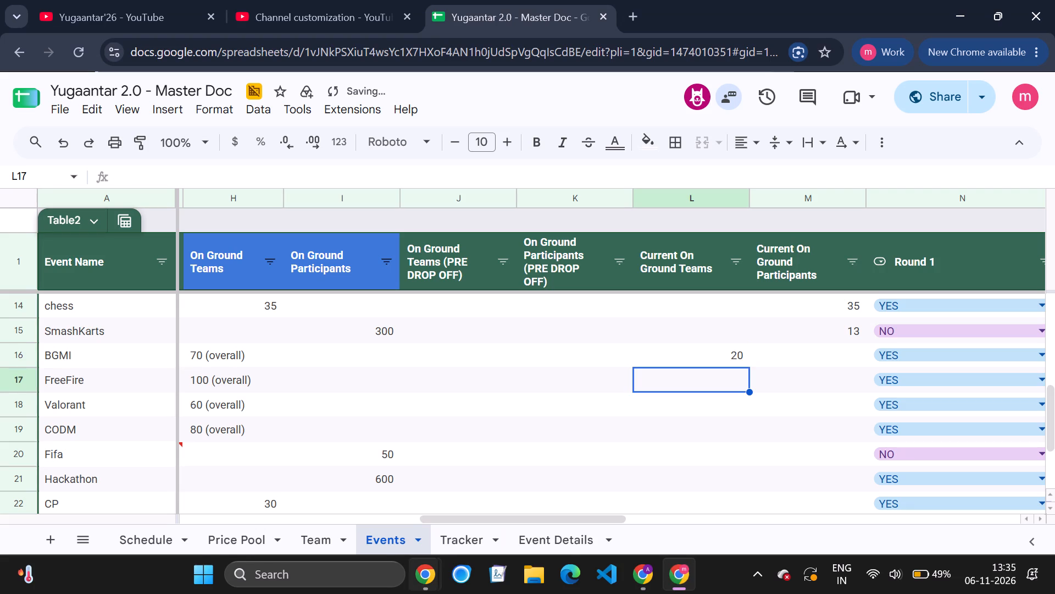
Look up Free Fire Max in the Entries overview and enter 40 as FreeFire's Current On Ground Teams.
click(377, 481)
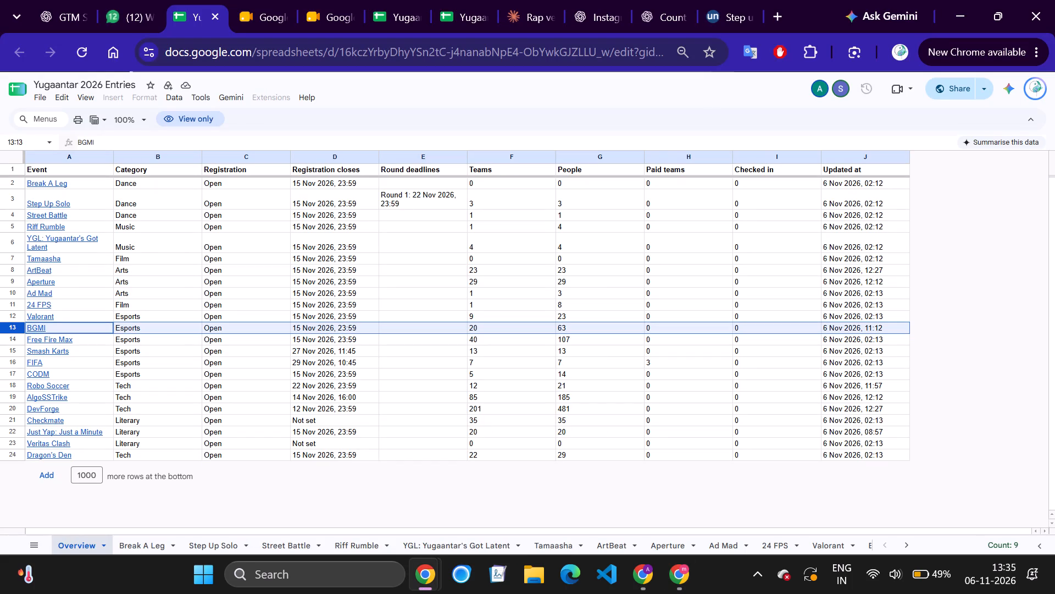
click(963, 0)
text(40)
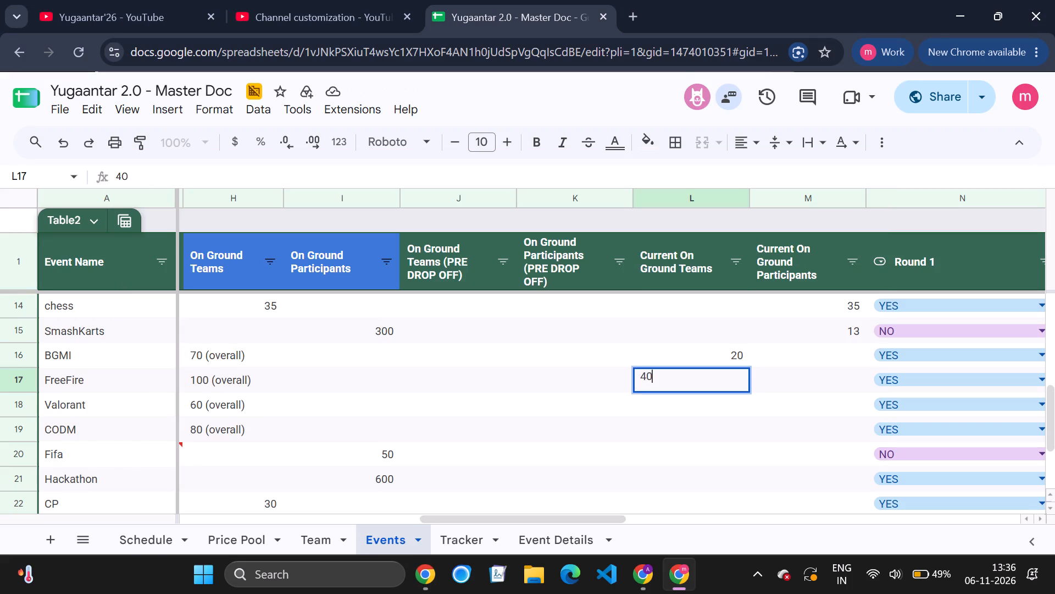
click(686, 409)
Look up Valorant in the Entries overview and enter 9 as its Current On Ground Teams in the Events sheet.
scroll(686, 409, down, 1)
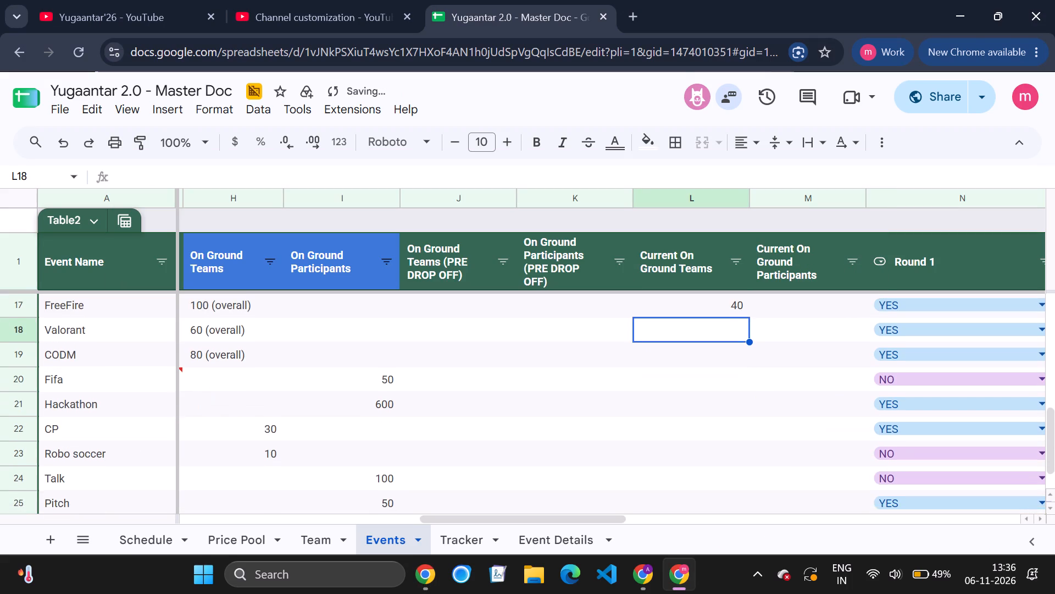
scroll(642, 439, down, 1)
click(372, 497)
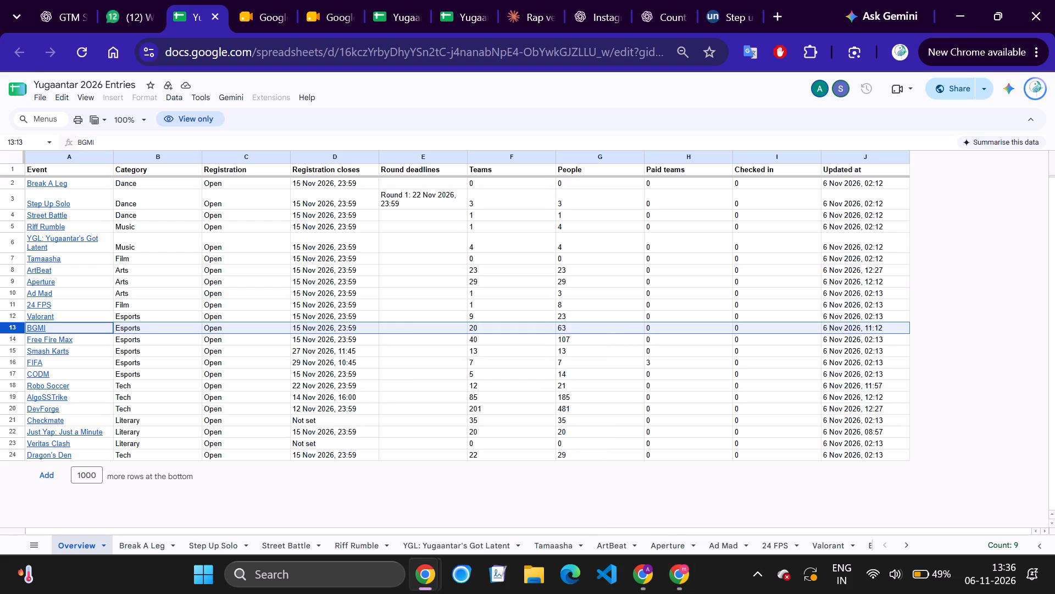
click(519, 317)
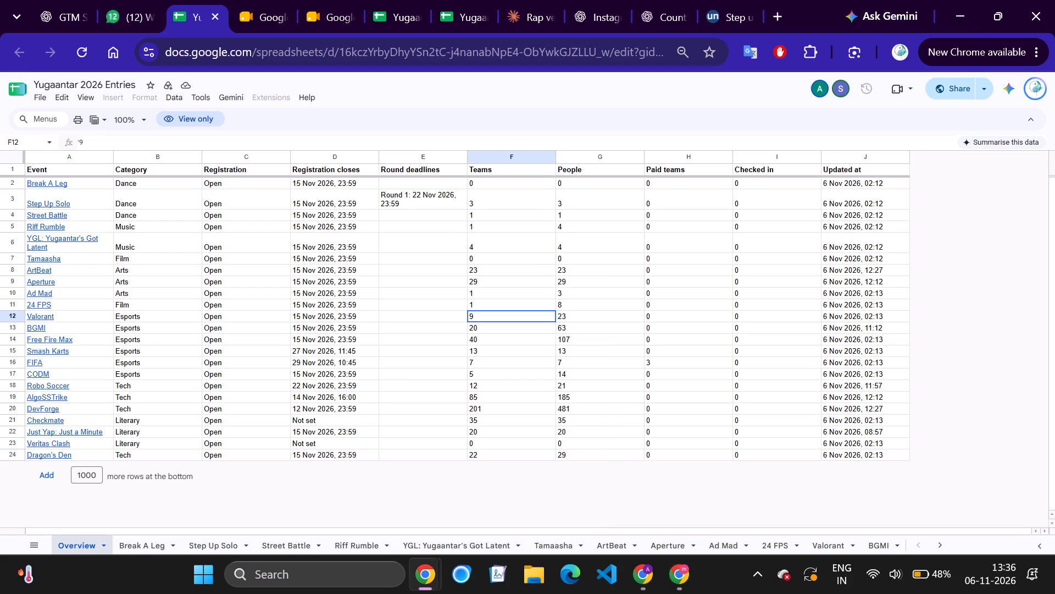
click(945, 0)
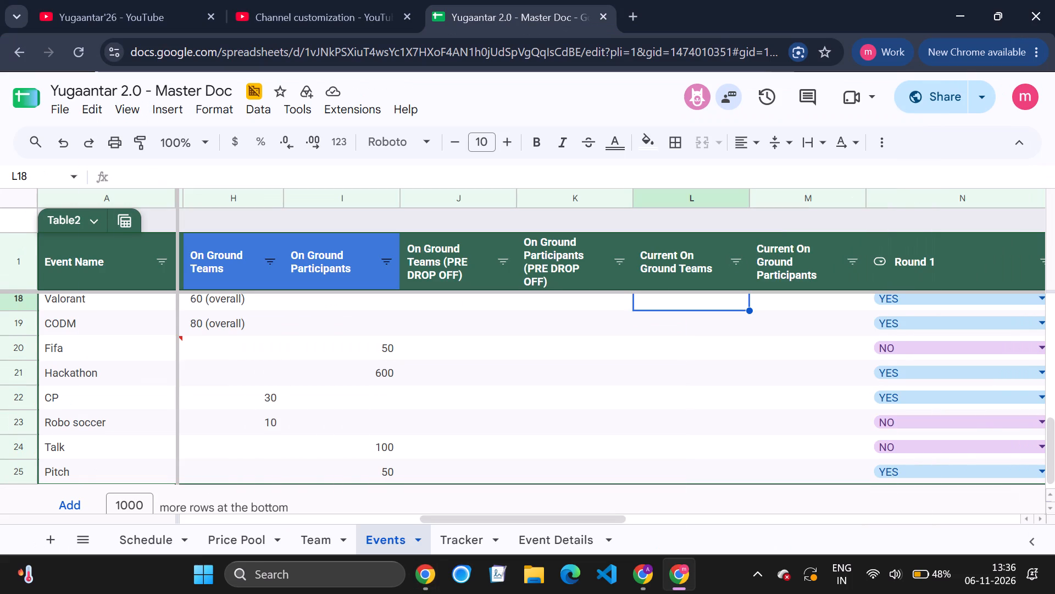
key(9)
click(695, 334)
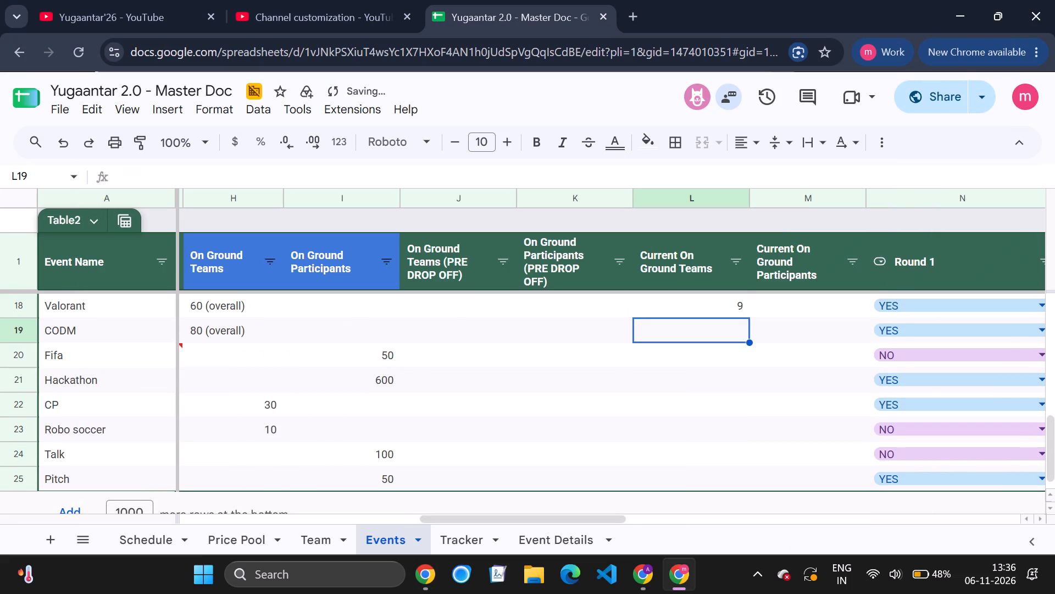
Look up CODM in the Entries overview and enter 5 as its Current On Ground Teams.
click(350, 467)
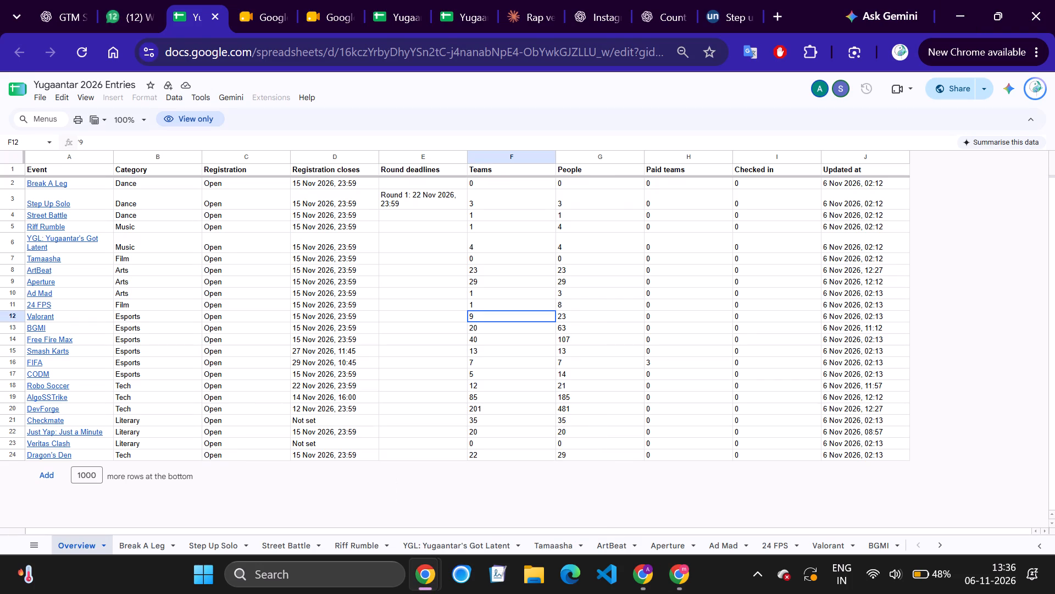
click(511, 372)
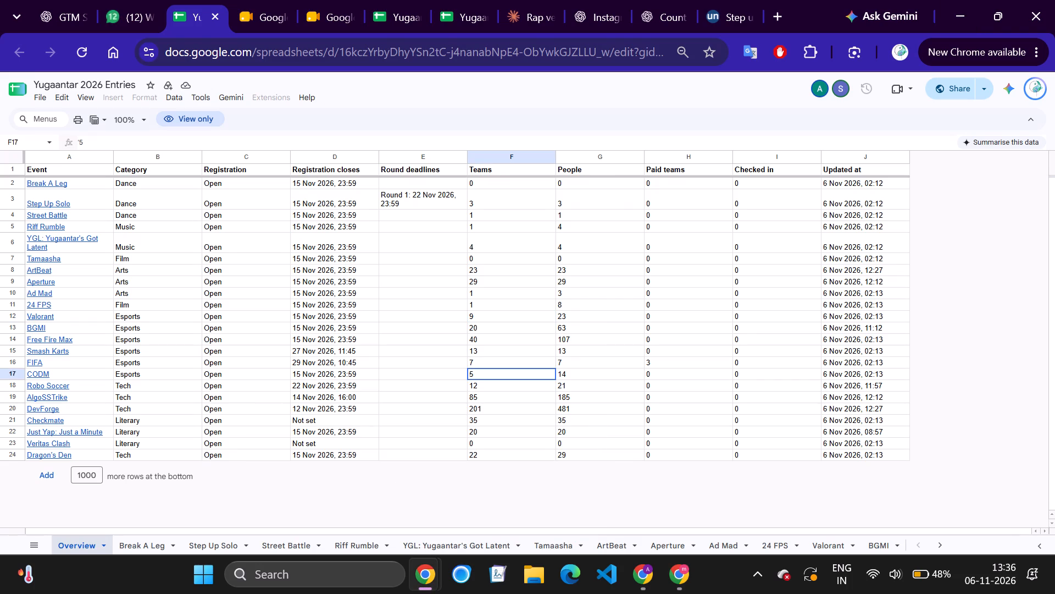
click(958, 0)
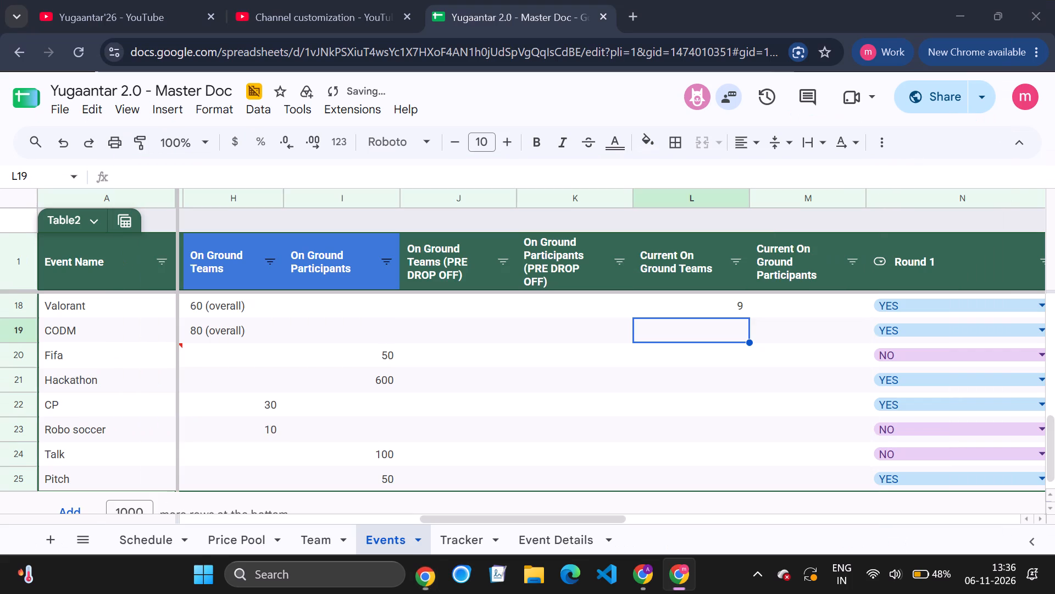
key(5)
click(665, 365)
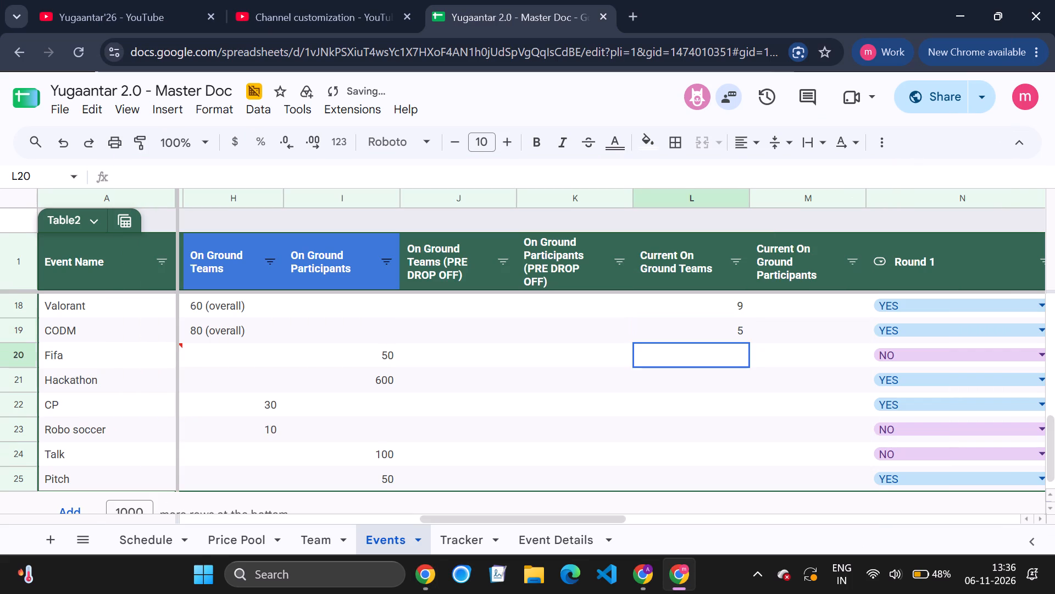
Look up FIFA in the Entries overview and enter 7 as its Current On Ground Participants.
click(369, 504)
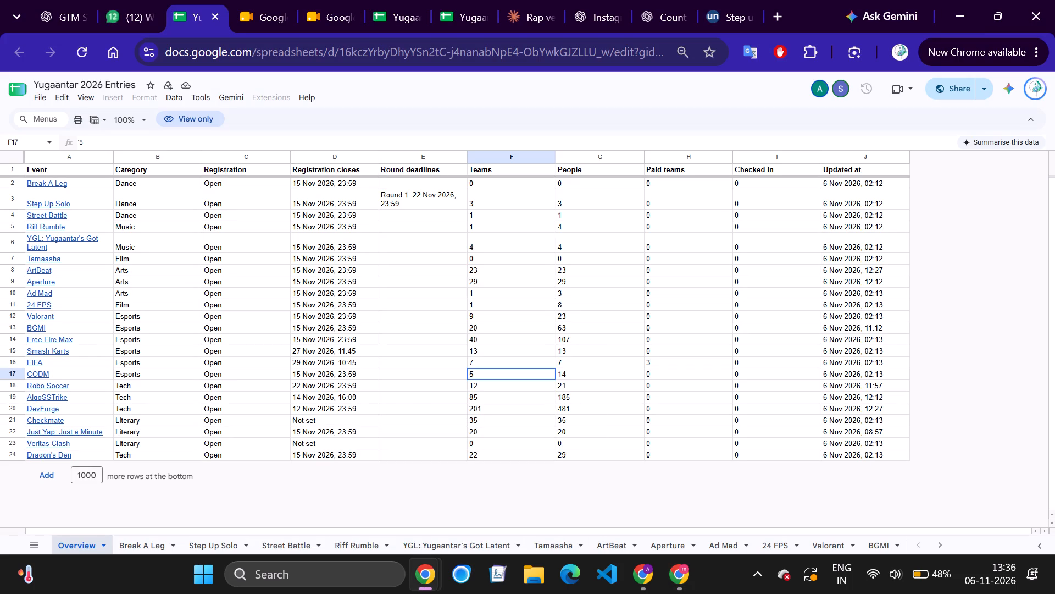
click(177, 362)
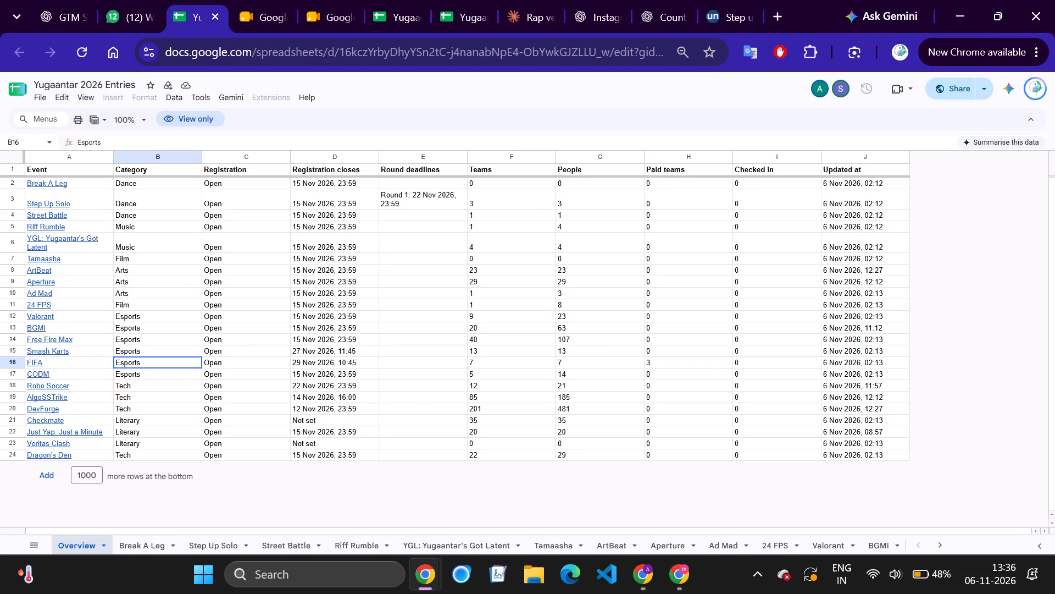
click(968, 0)
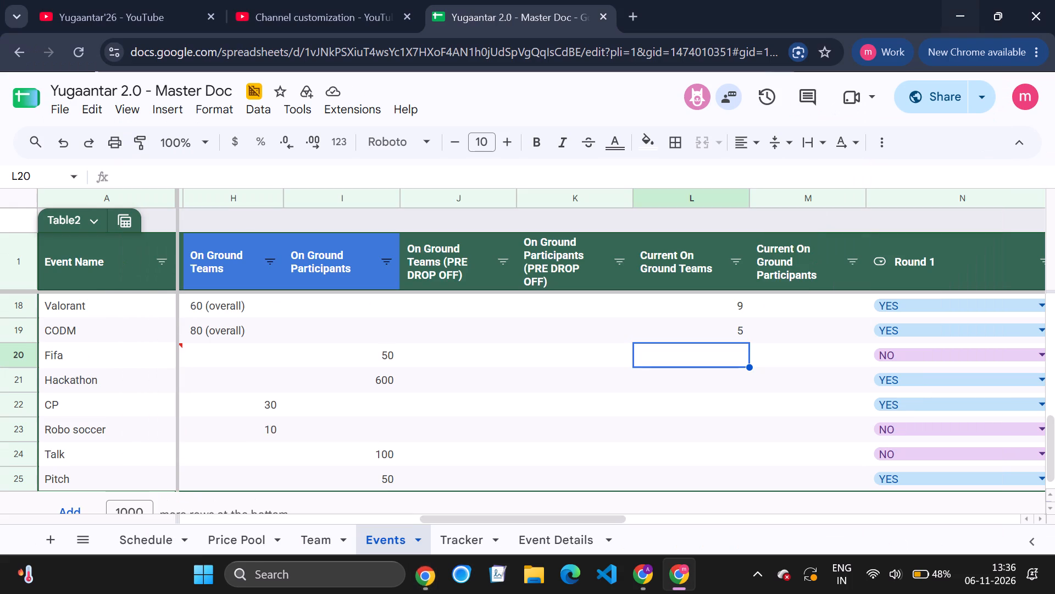
click(776, 349)
key(7)
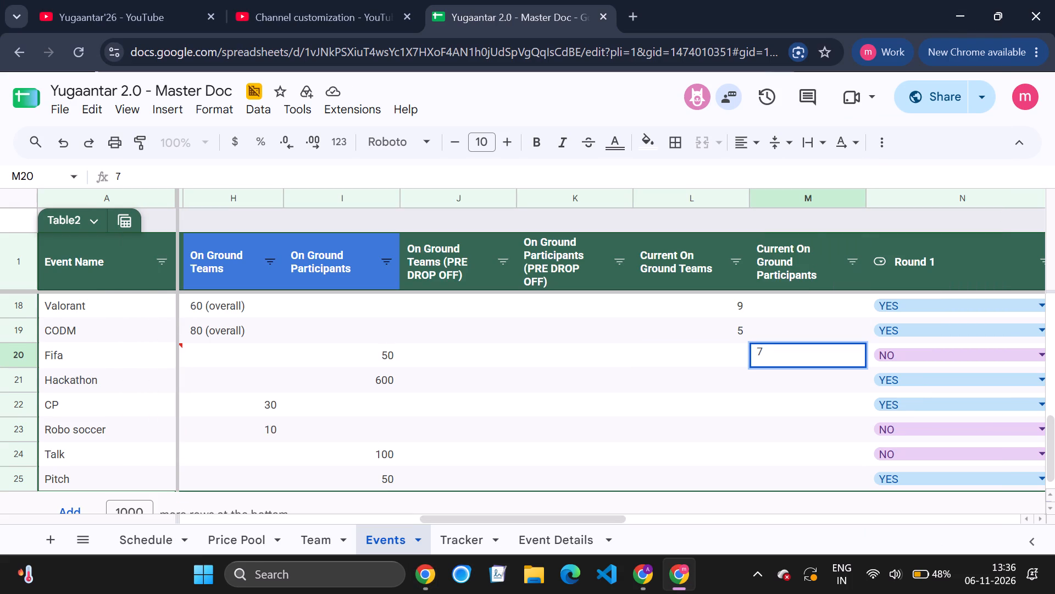
click(692, 388)
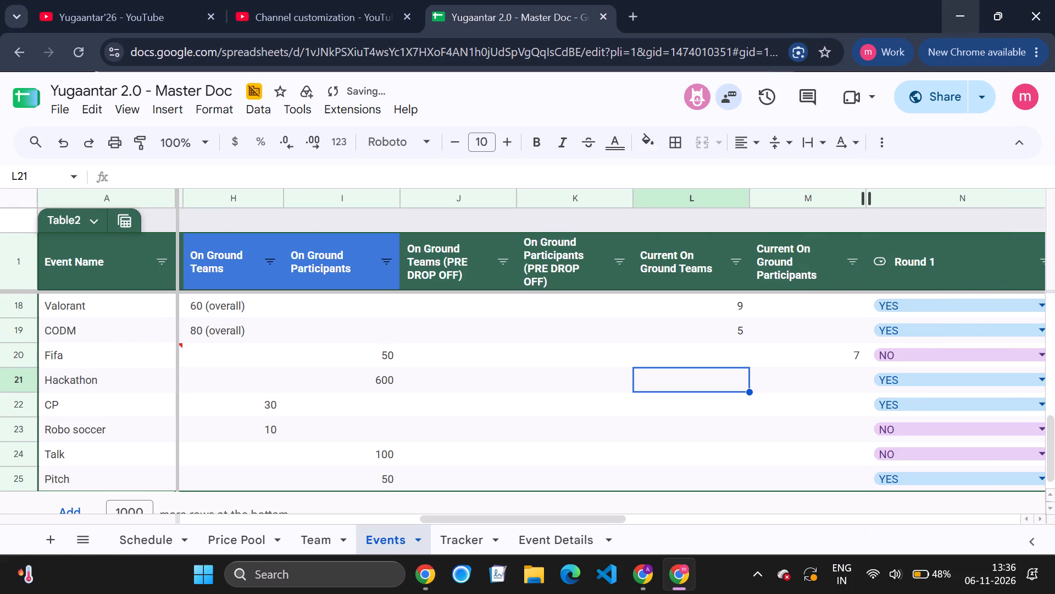
Look up DevForge in the Entries overview and enter 201 as Hackathon's Current On Ground Teams.
click(962, 0)
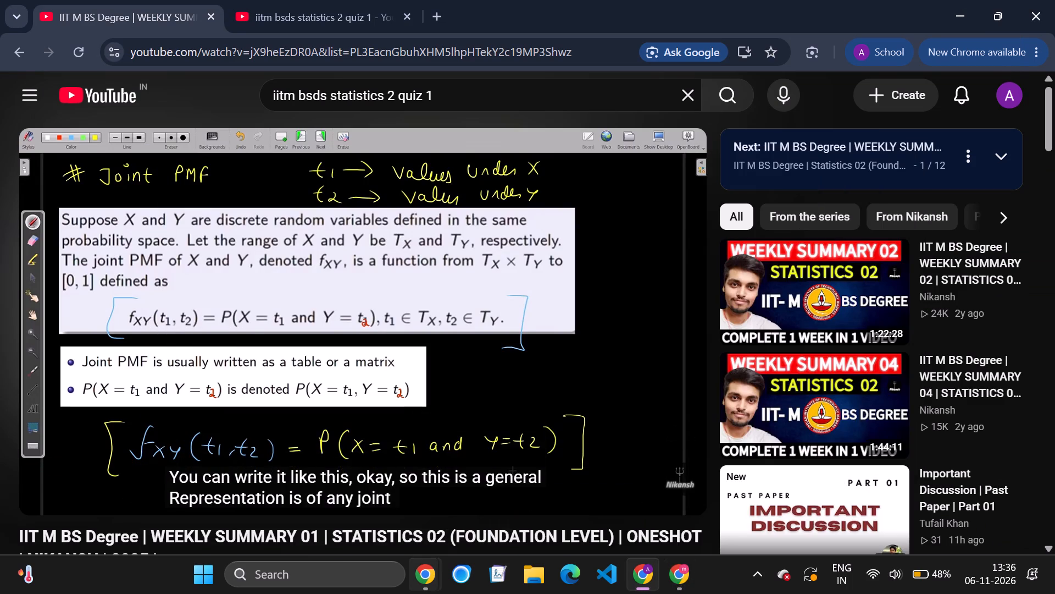
click(352, 513)
scroll(393, 379, down, 1)
scroll(393, 379, up, 1)
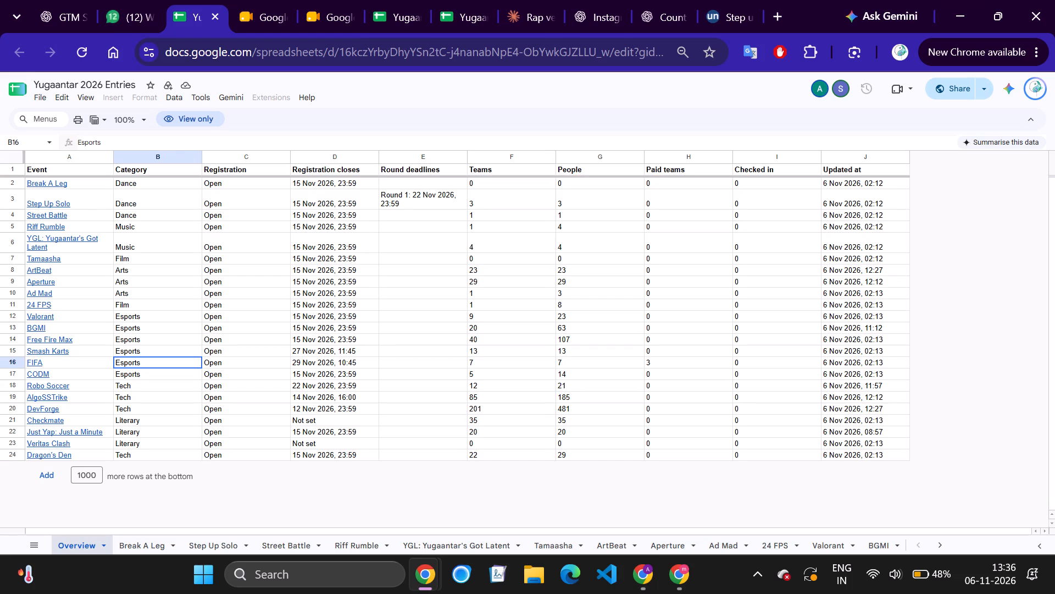
scroll(393, 379, up, 2)
scroll(393, 379, down, 1)
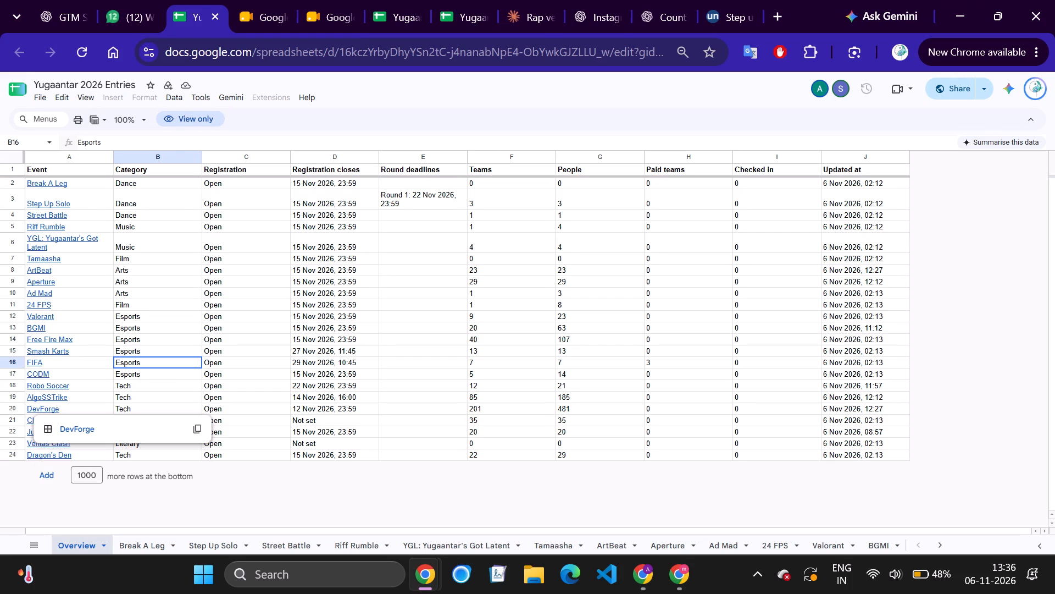
click(92, 410)
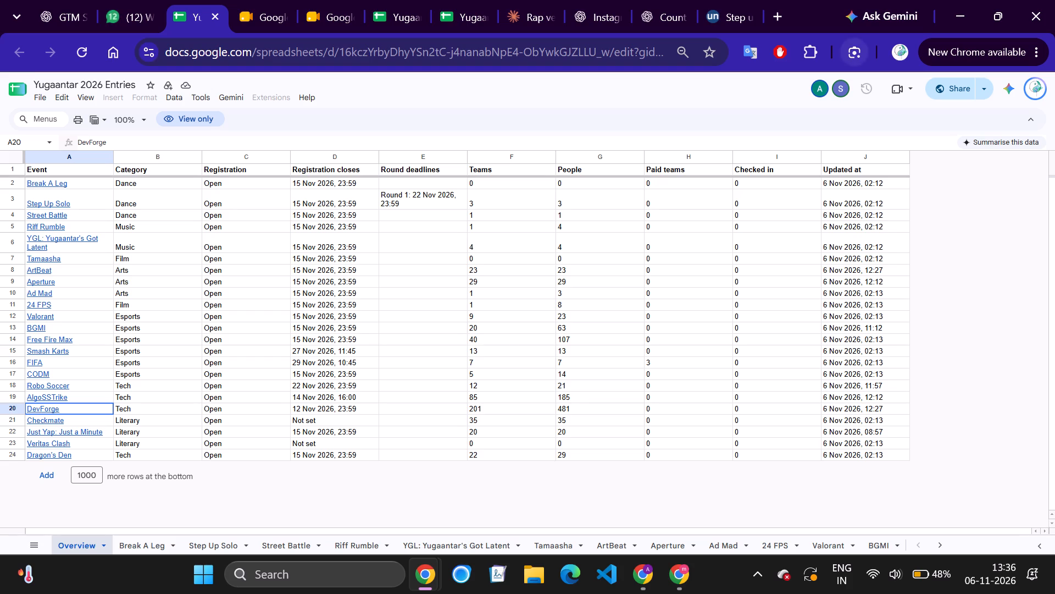
click(949, 13)
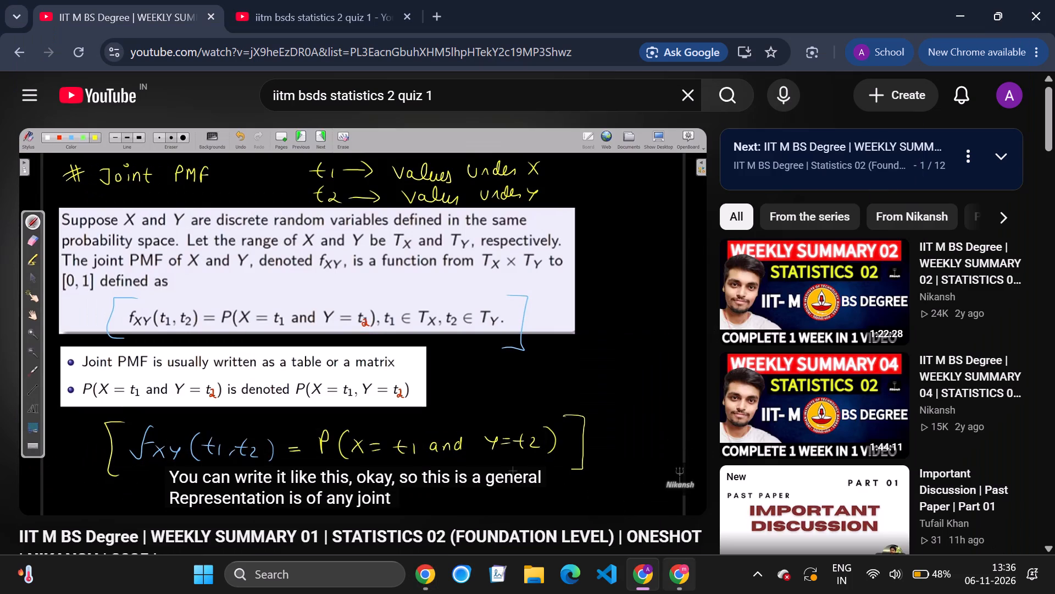
click(652, 471)
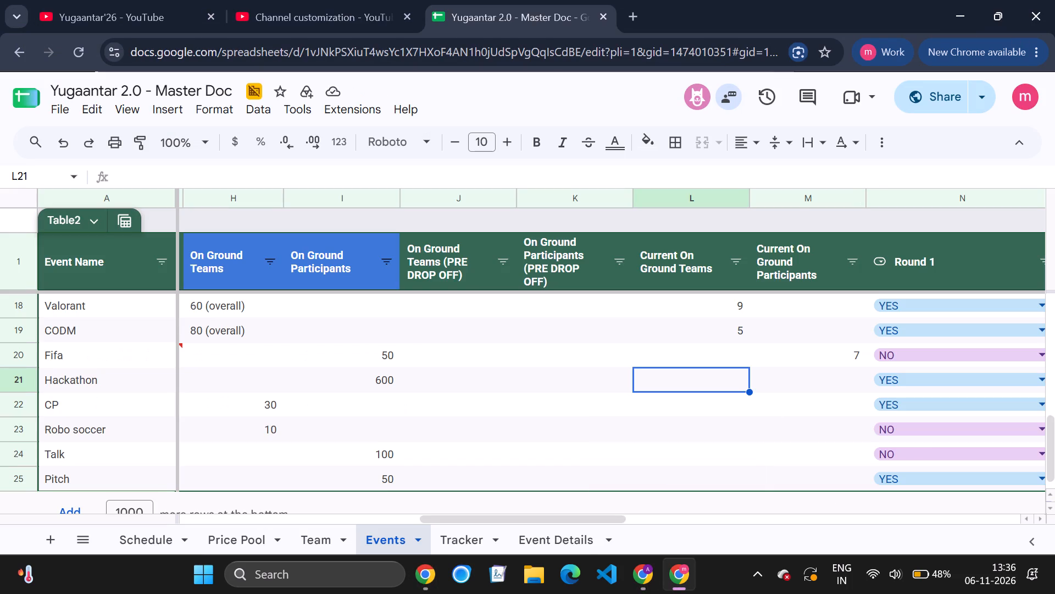
text(201)
click(686, 411)
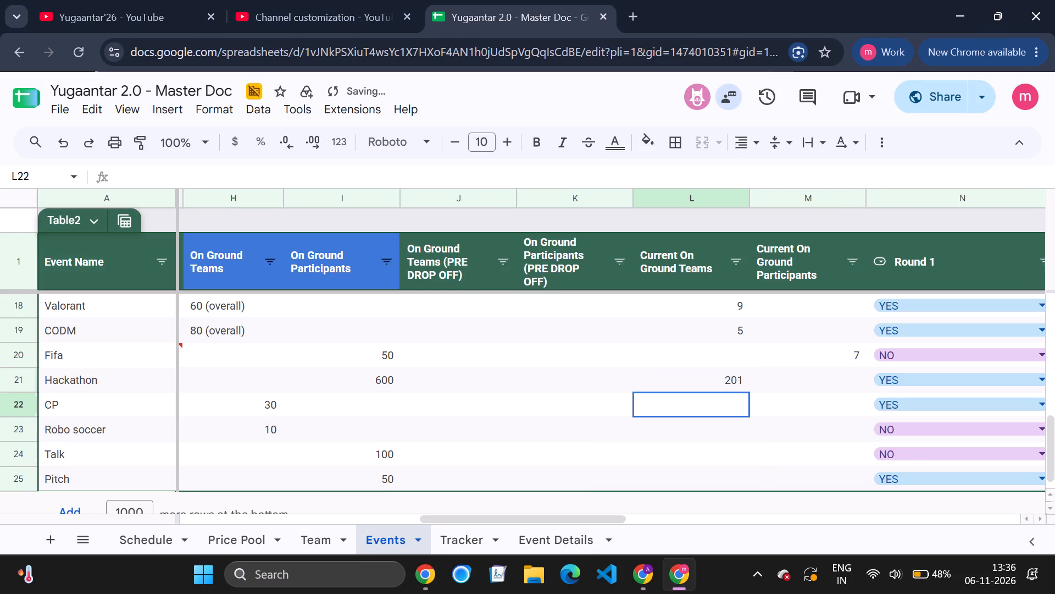
Look up AlgoSSTrike in the Entries overview and enter 85 as CP's Current On Ground Teams.
click(972, 0)
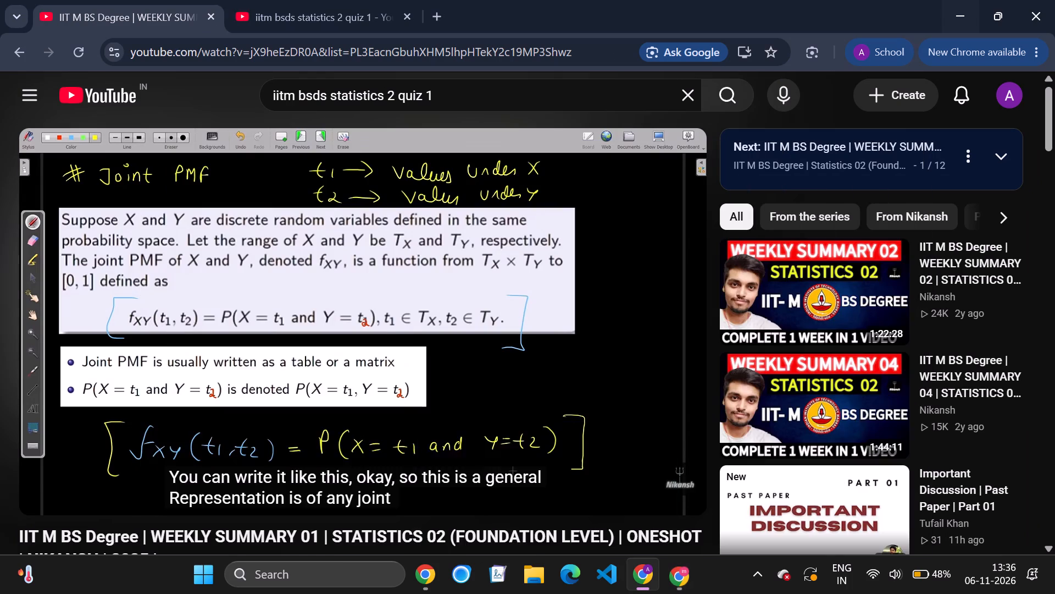
click(365, 508)
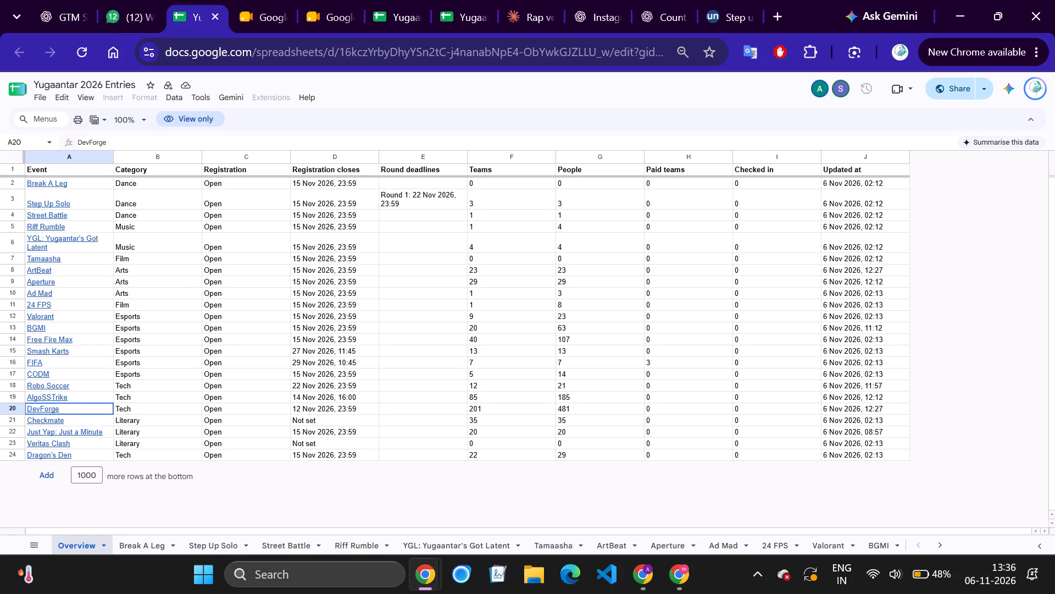
click(16, 394)
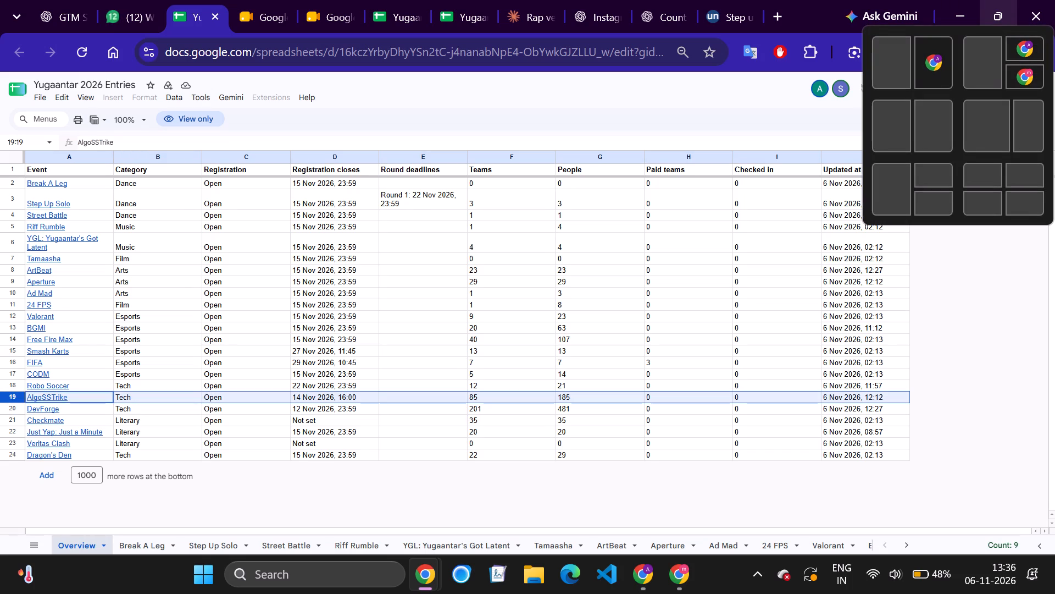
click(965, 0)
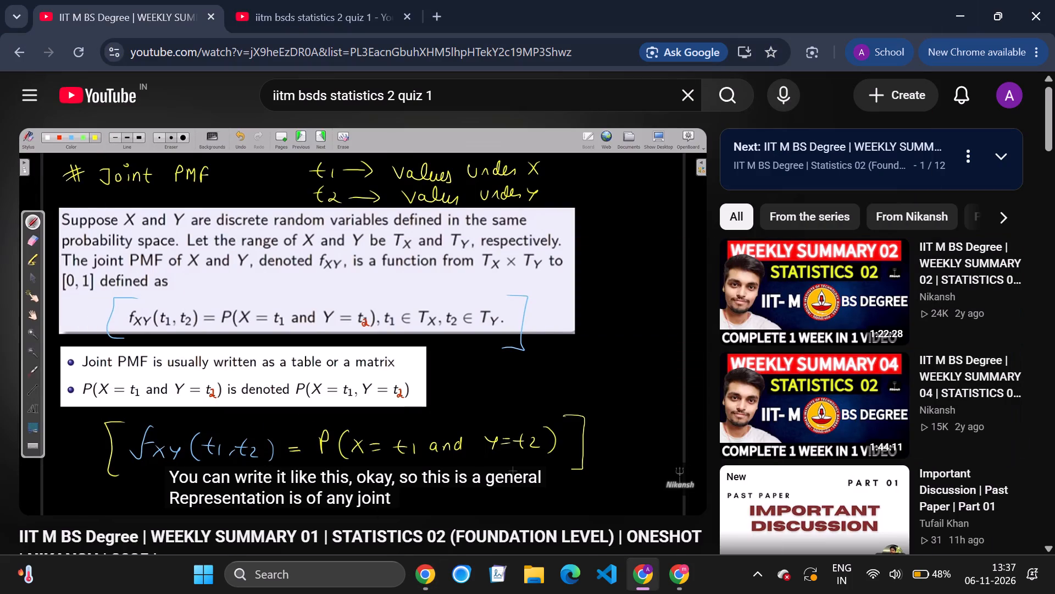
click(675, 592)
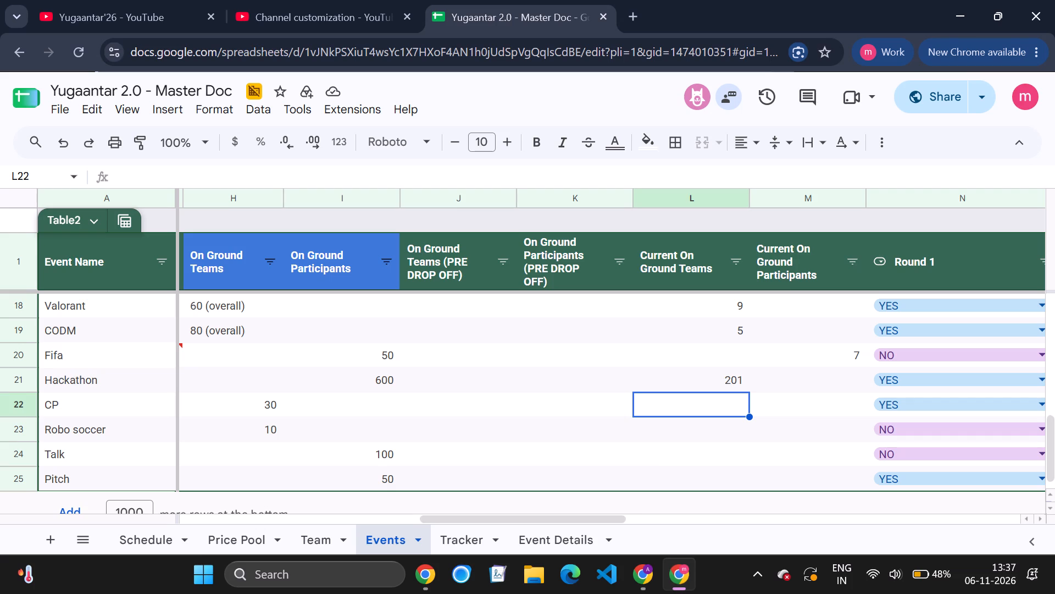
key(7)
key(BackSpace)
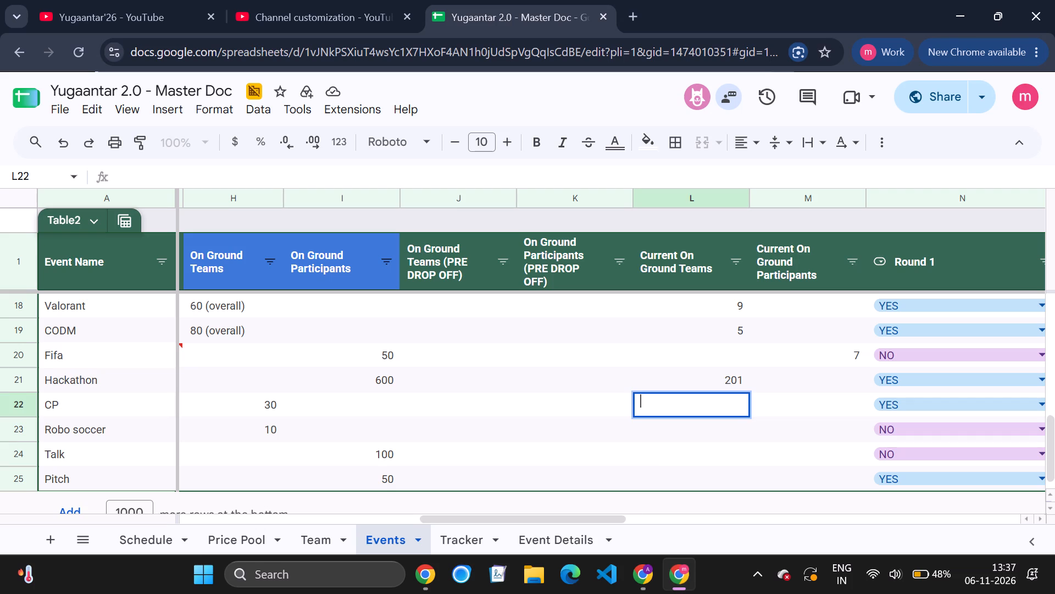
text(85)
click(669, 421)
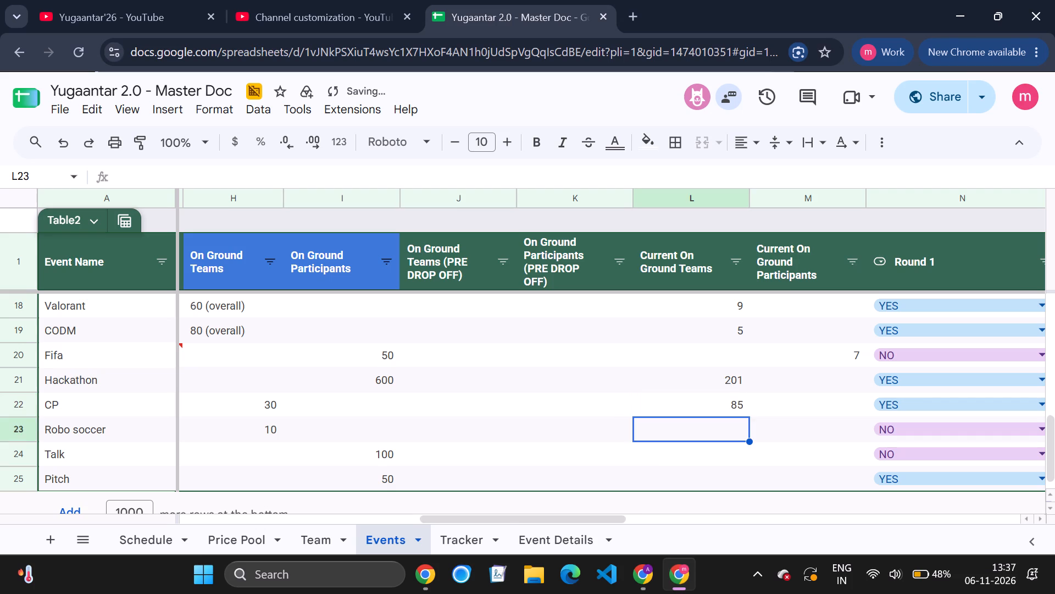
Look up Robo Soccer in the Entries overview and enter 12 as its Current On Ground Teams.
click(380, 510)
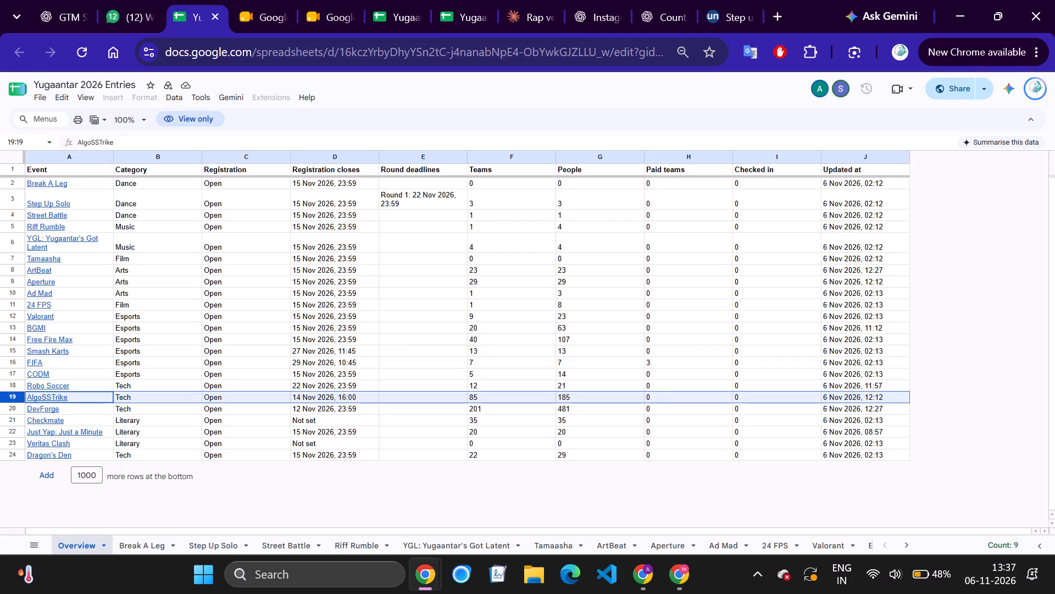
scroll(140, 330, up, 1)
scroll(140, 330, down, 1)
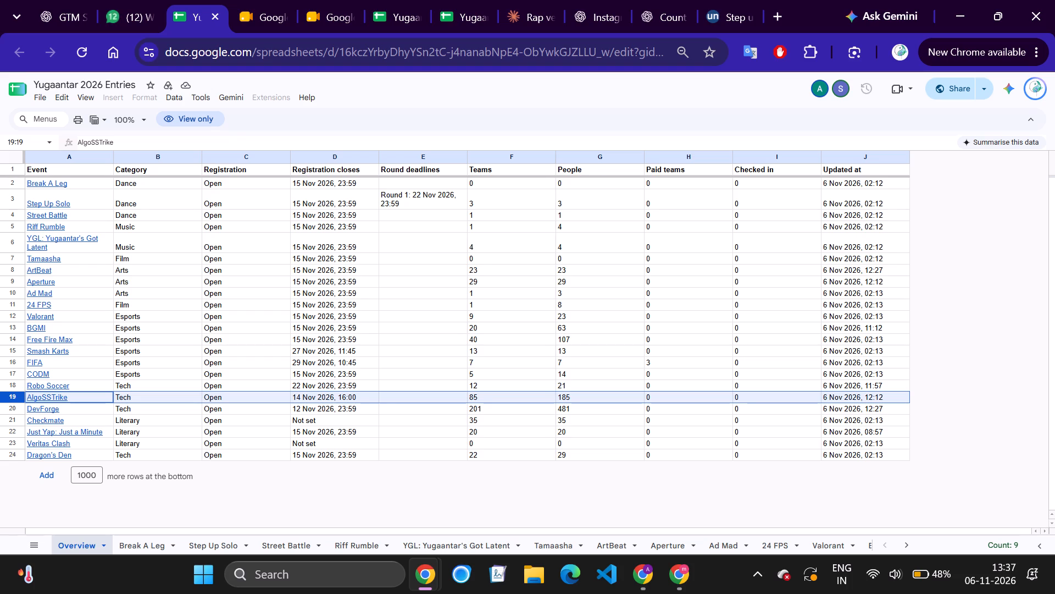
click(1, 384)
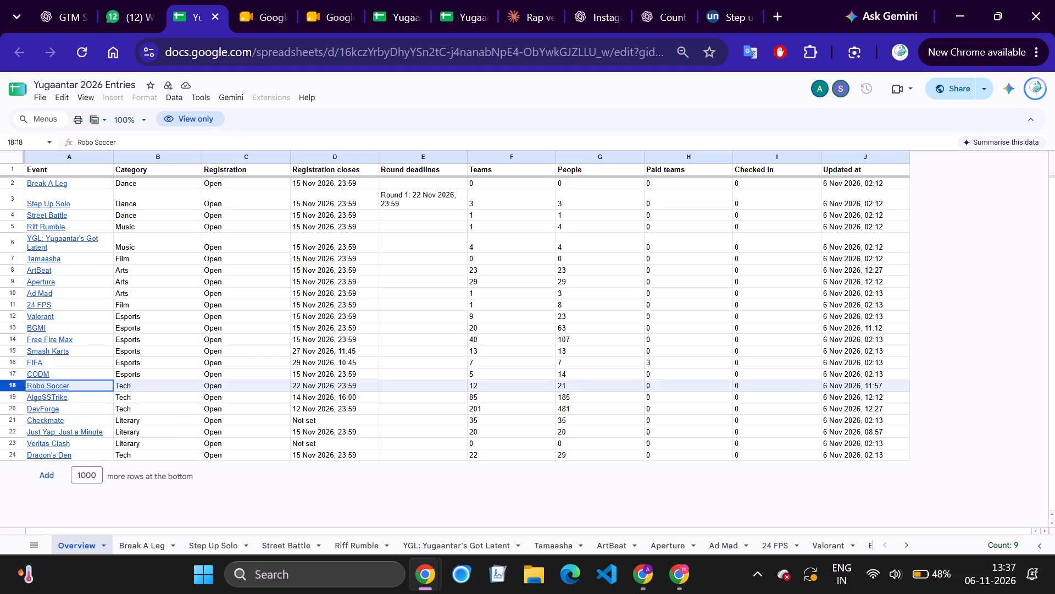
click(960, 0)
text(12)
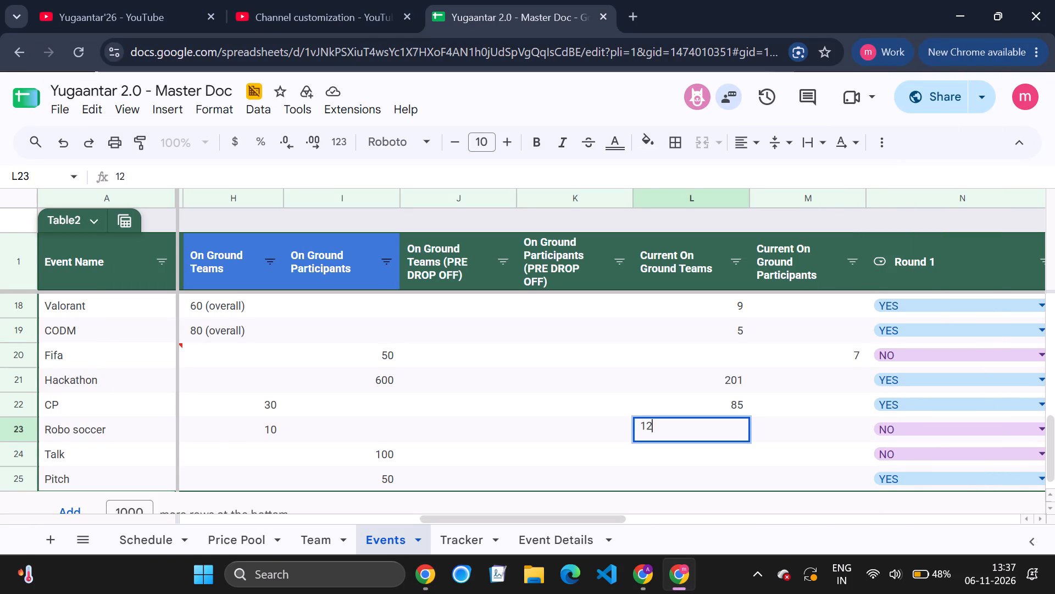
click(721, 470)
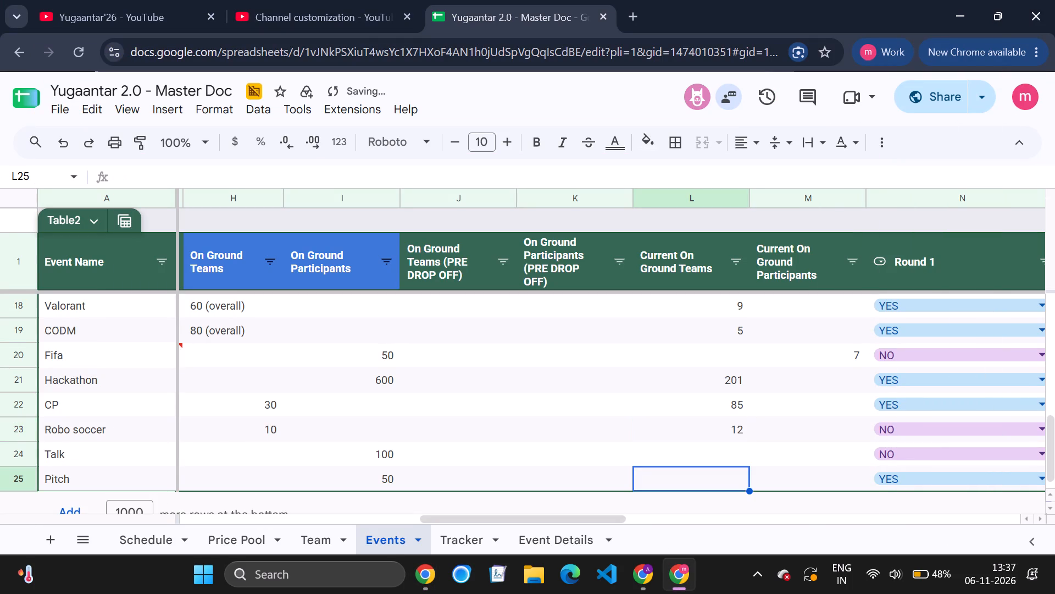
Look up Dragon's Den in the Entries overview and enter 22 as Pitch's Current On Ground Teams.
click(952, 0)
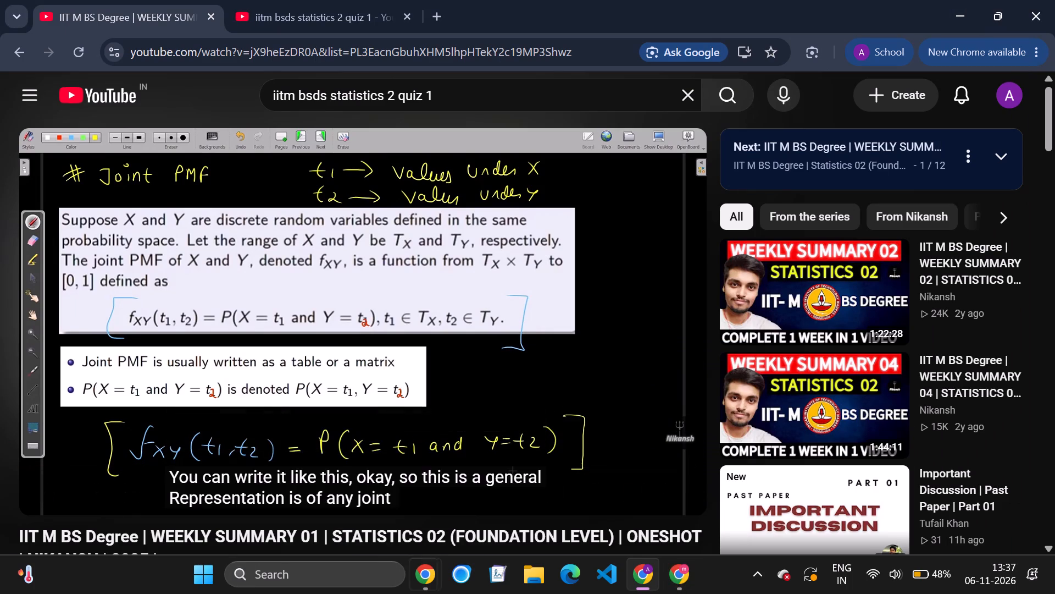
click(363, 519)
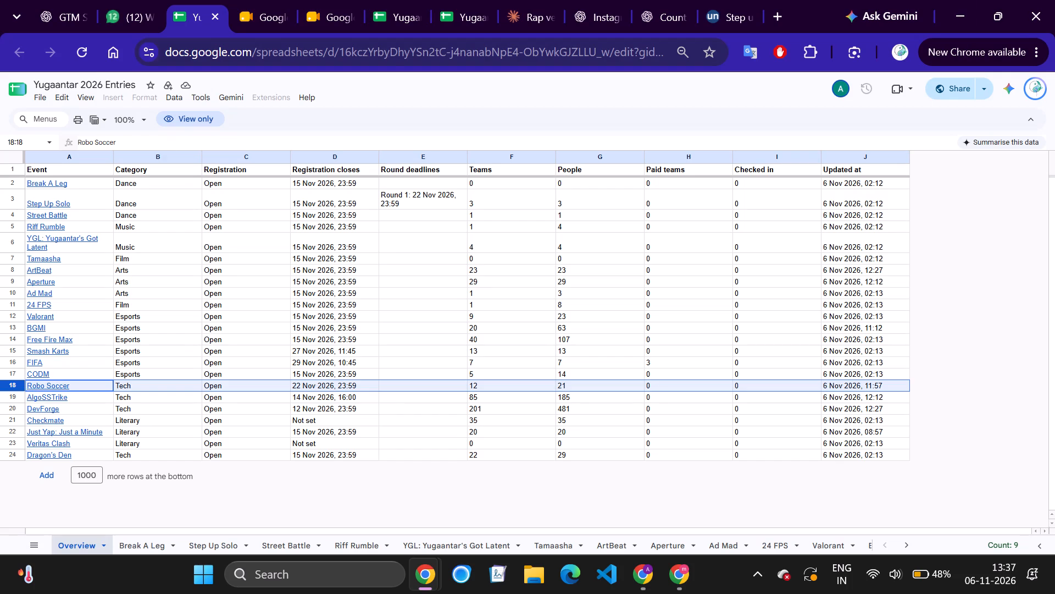
scroll(171, 458, down, 1)
click(951, 17)
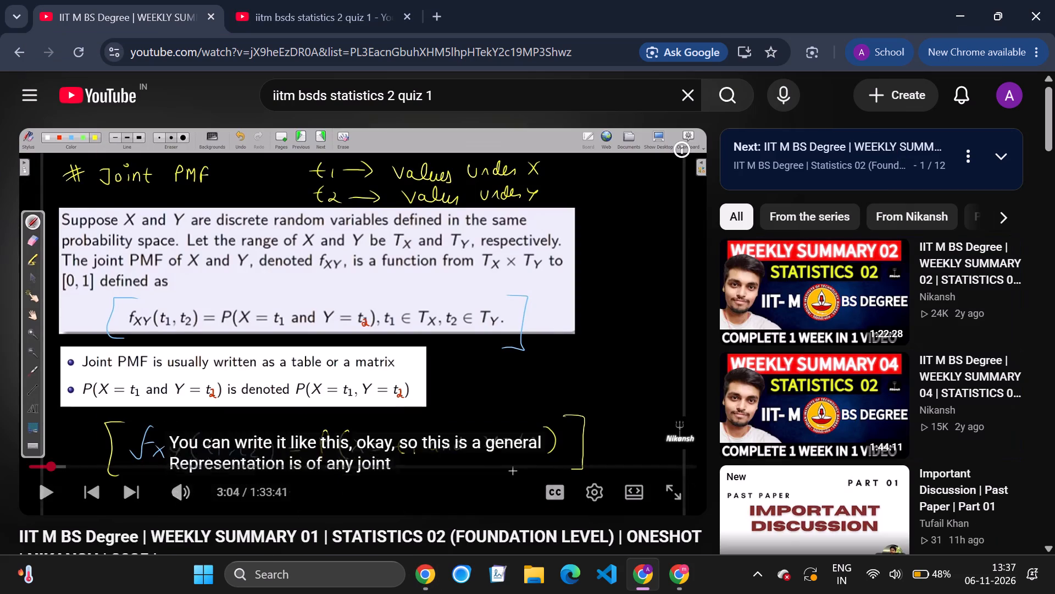
click(664, 466)
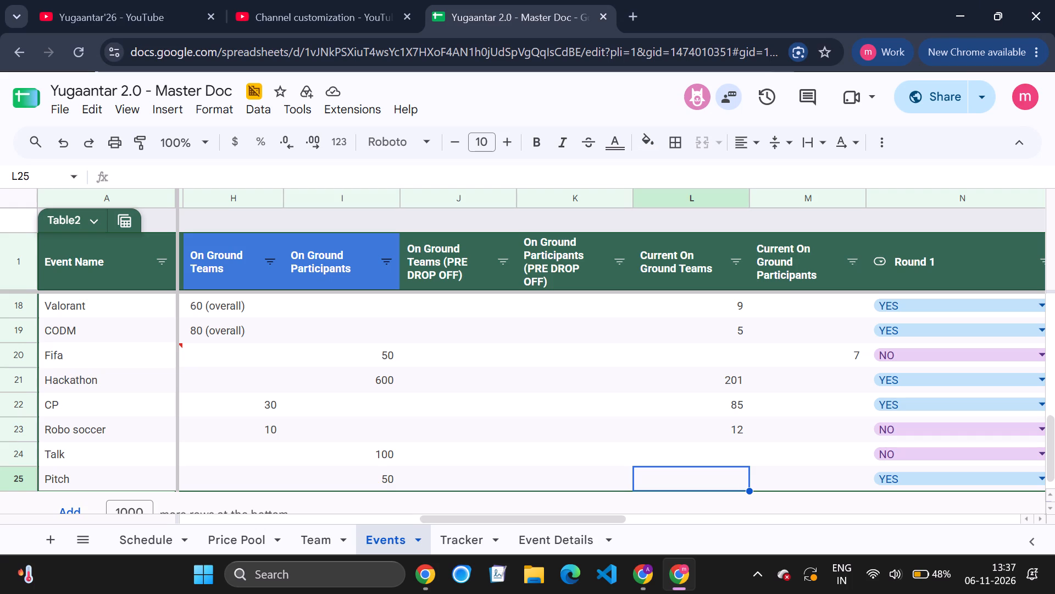
text(22)
click(845, 463)
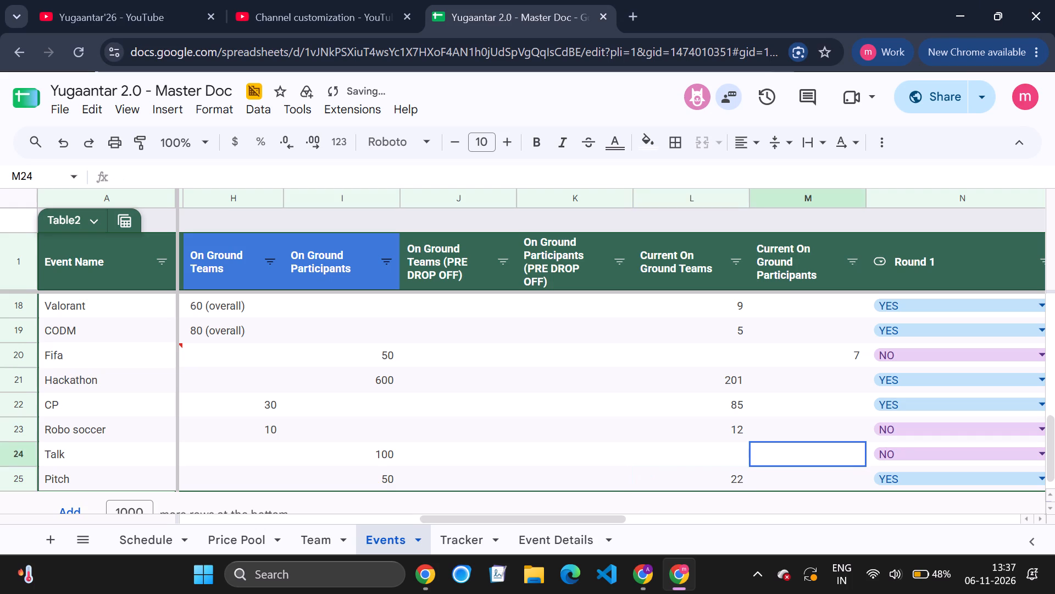
Review the Events sheet rows for missing Current On Ground Teams and Participants figures.
scroll(845, 463, up, 5)
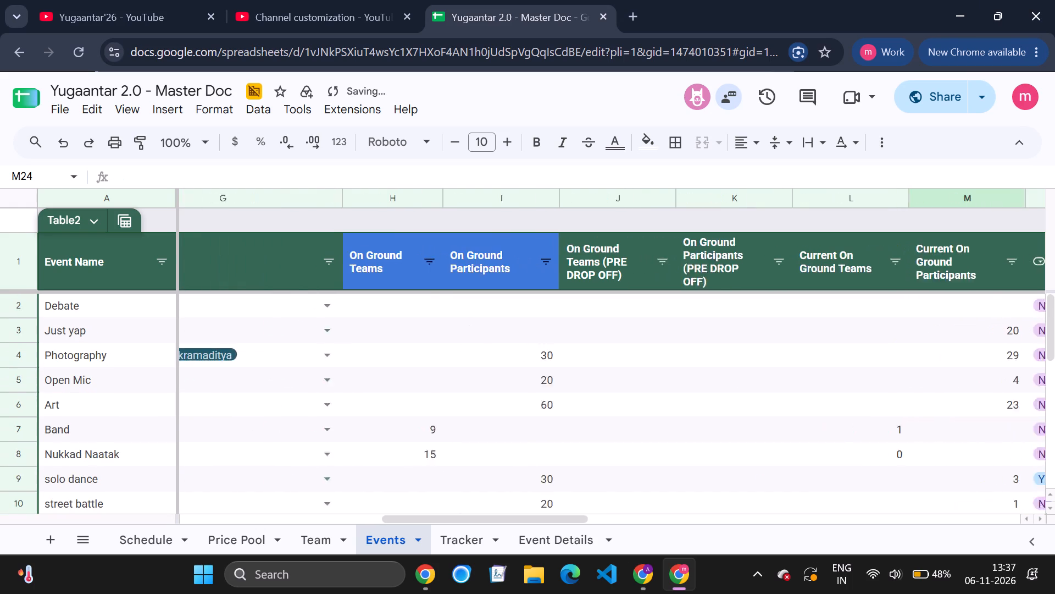
scroll(845, 463, left, 3)
scroll(845, 463, right, 3)
scroll(845, 463, down, 1)
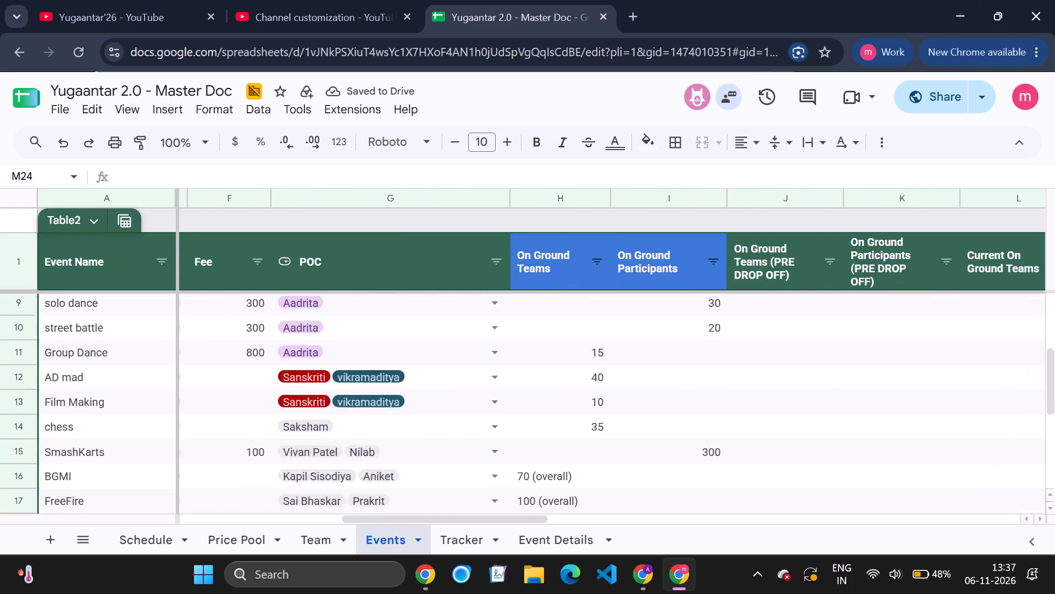
scroll(845, 463, down, 3)
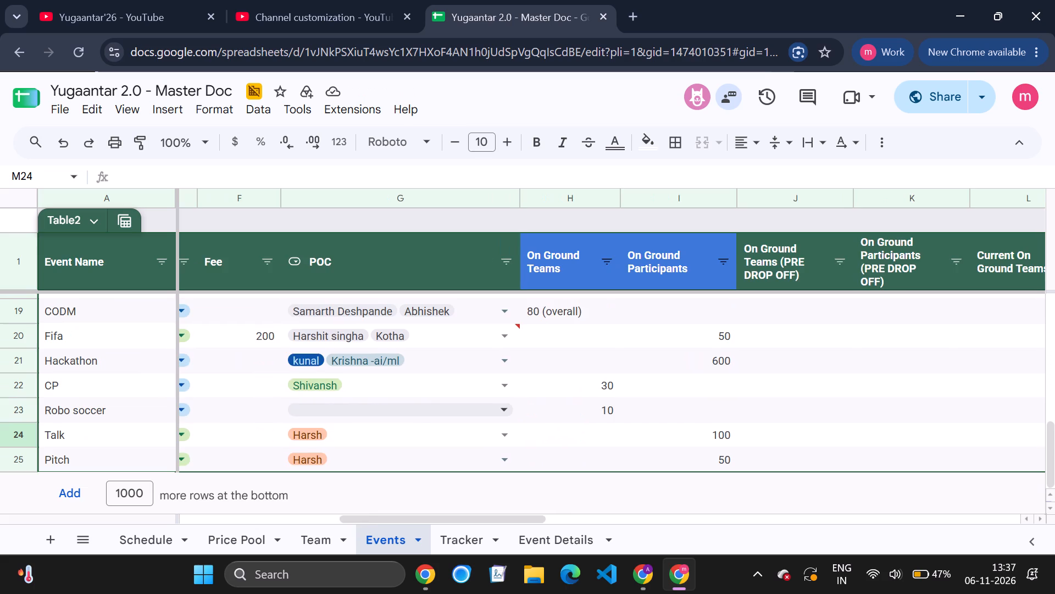
scroll(770, 472, left, 3)
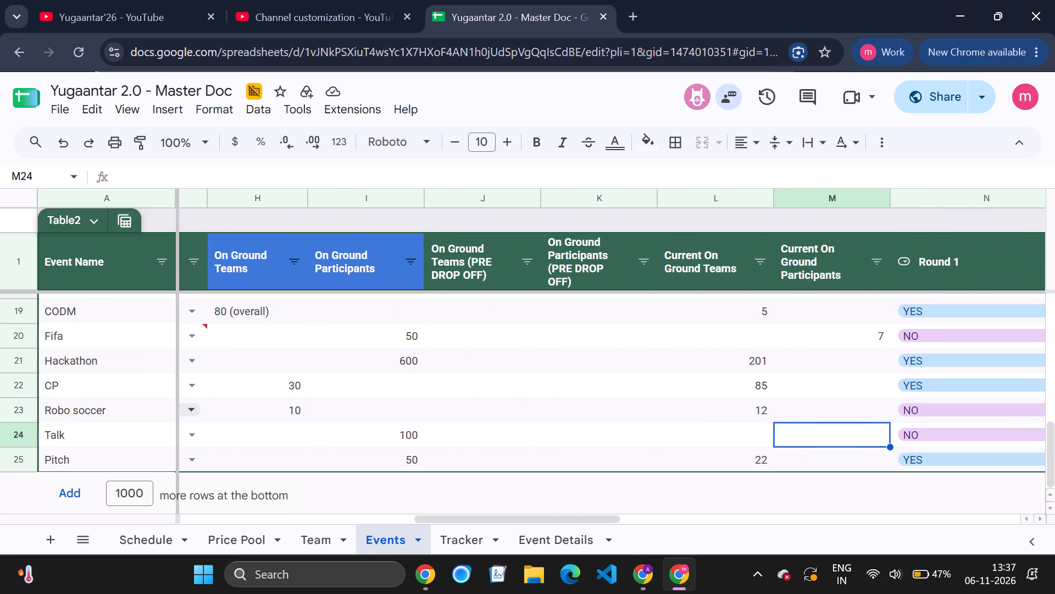
scroll(806, 527, up, 1)
scroll(786, 413, right, 1)
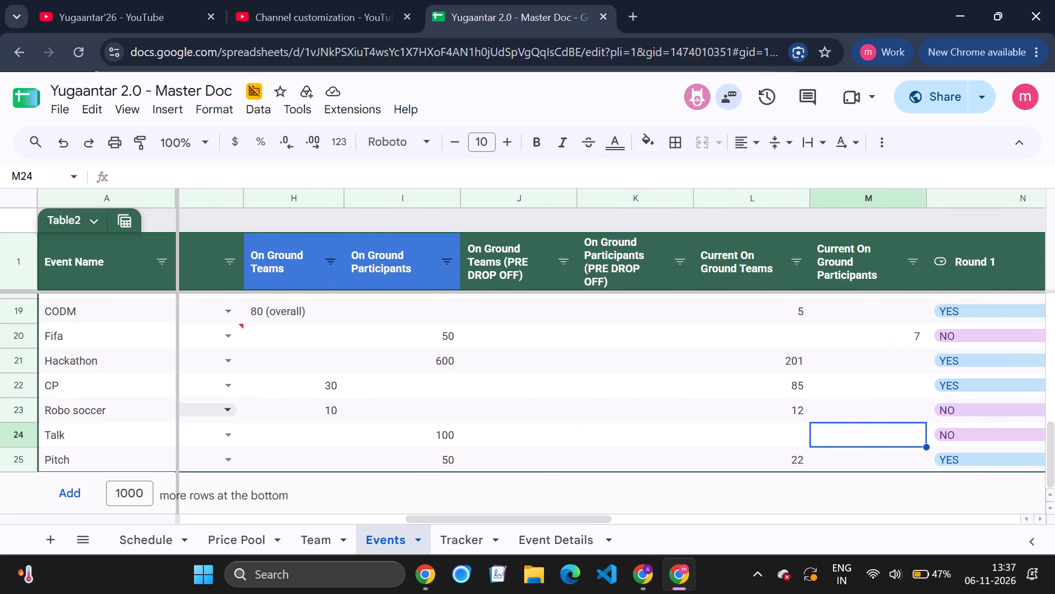
scroll(786, 413, up, 1)
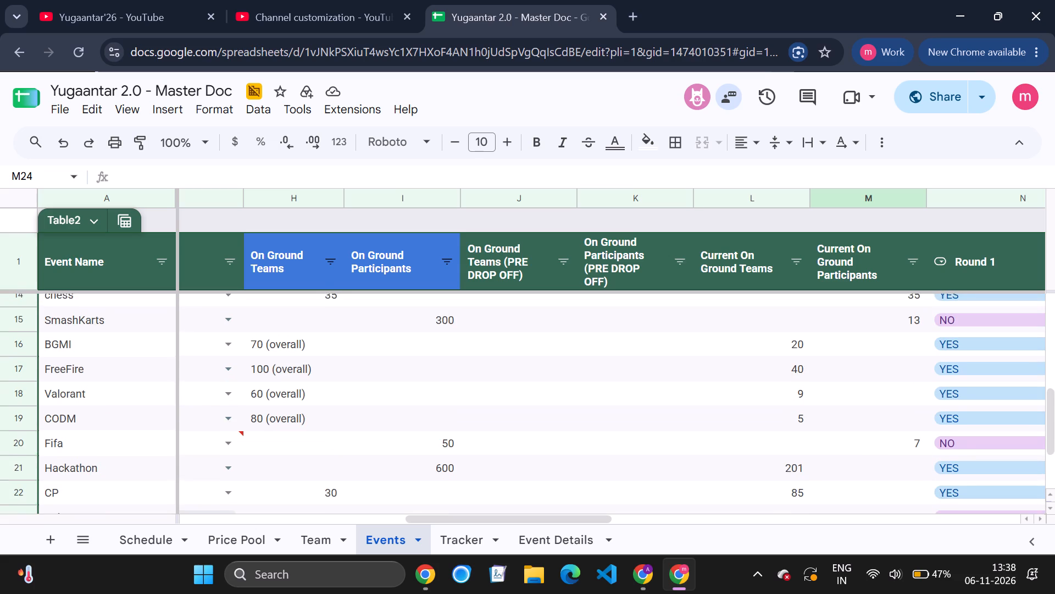
scroll(786, 413, down, 1)
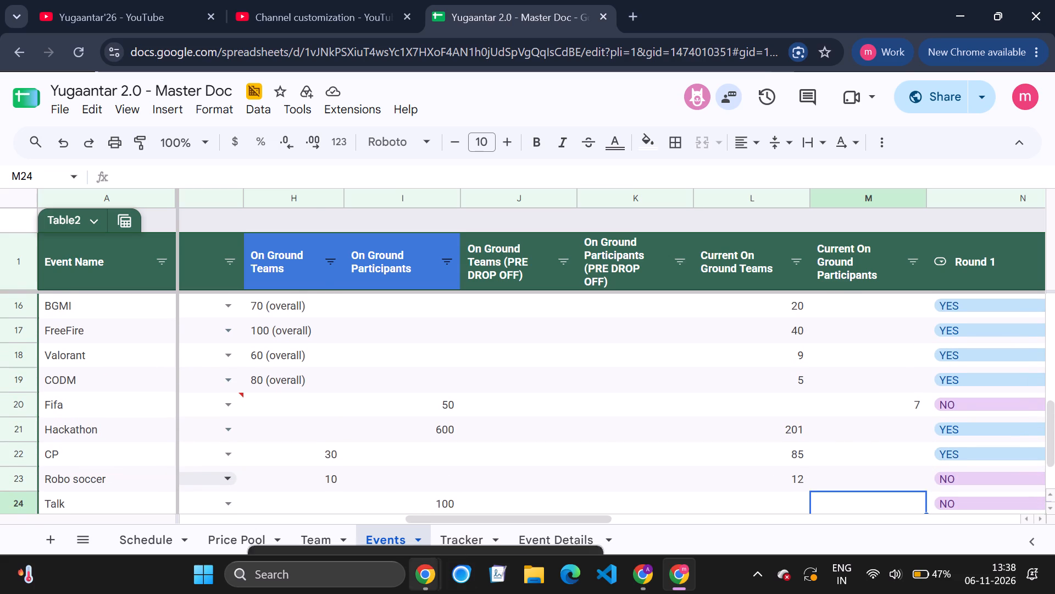
Look up DevForge's people in the Entries overview and enter 481 as Hackathon's Current On Ground Participants.
click(376, 490)
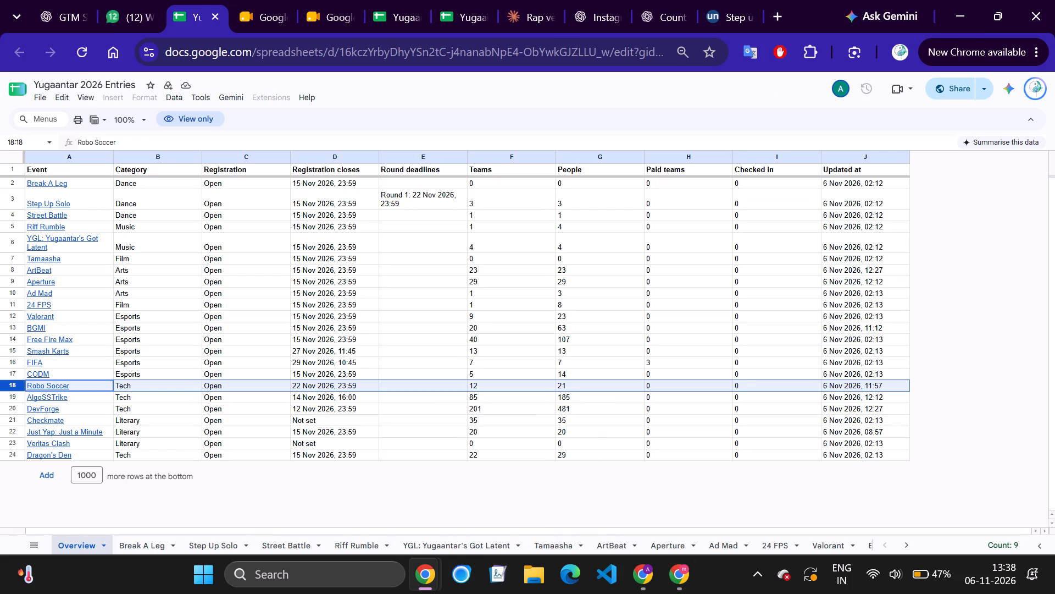
click(965, 0)
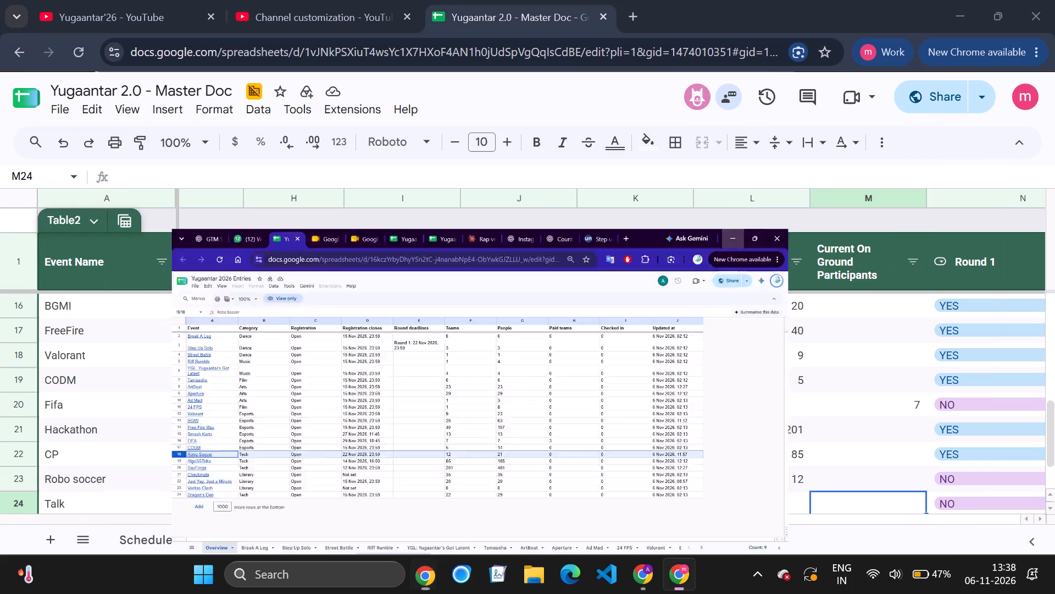
click(870, 428)
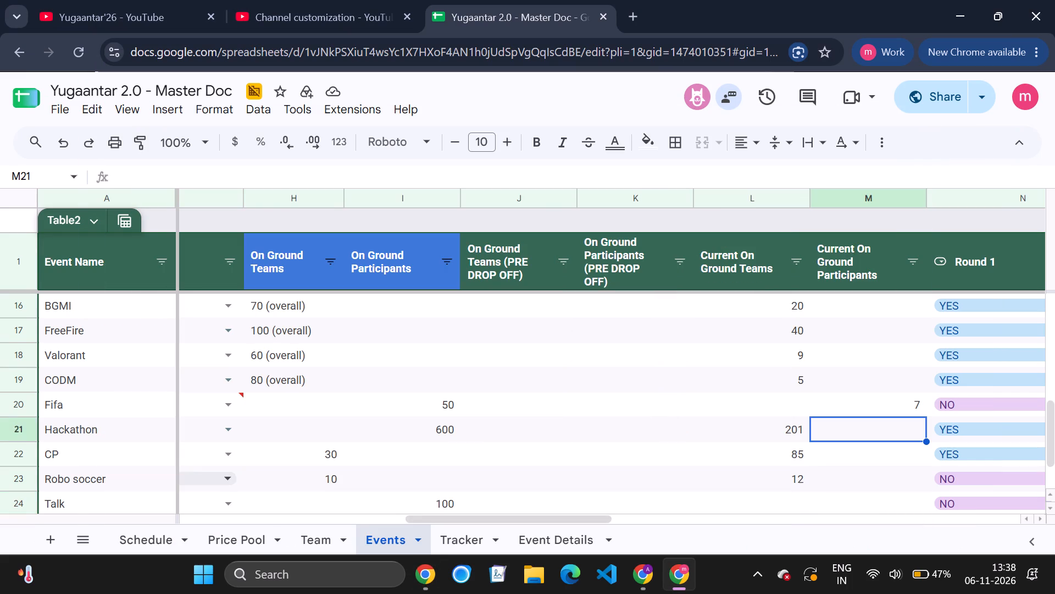
text(481)
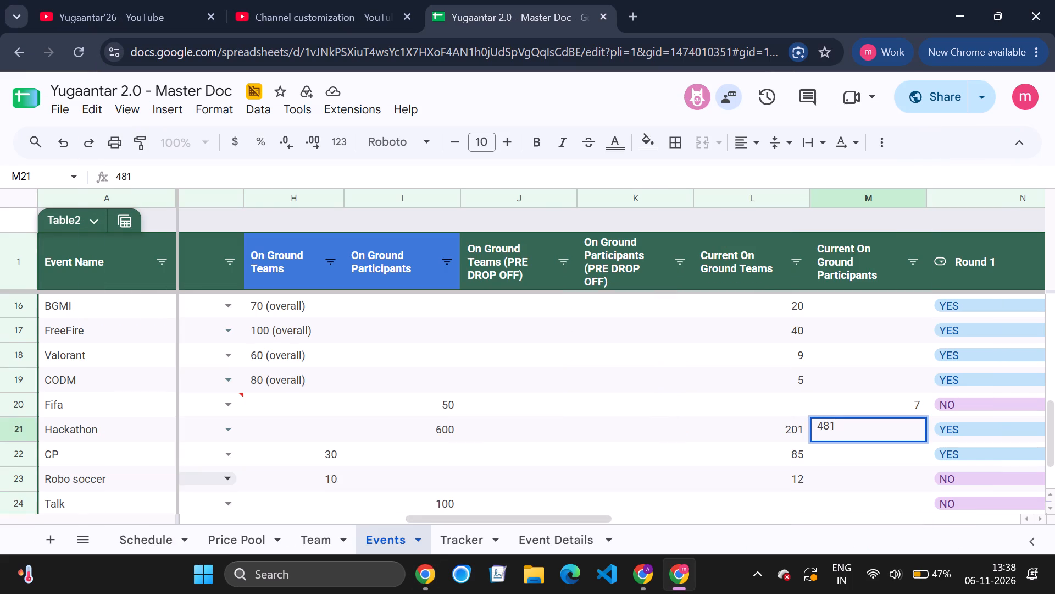
click(785, 391)
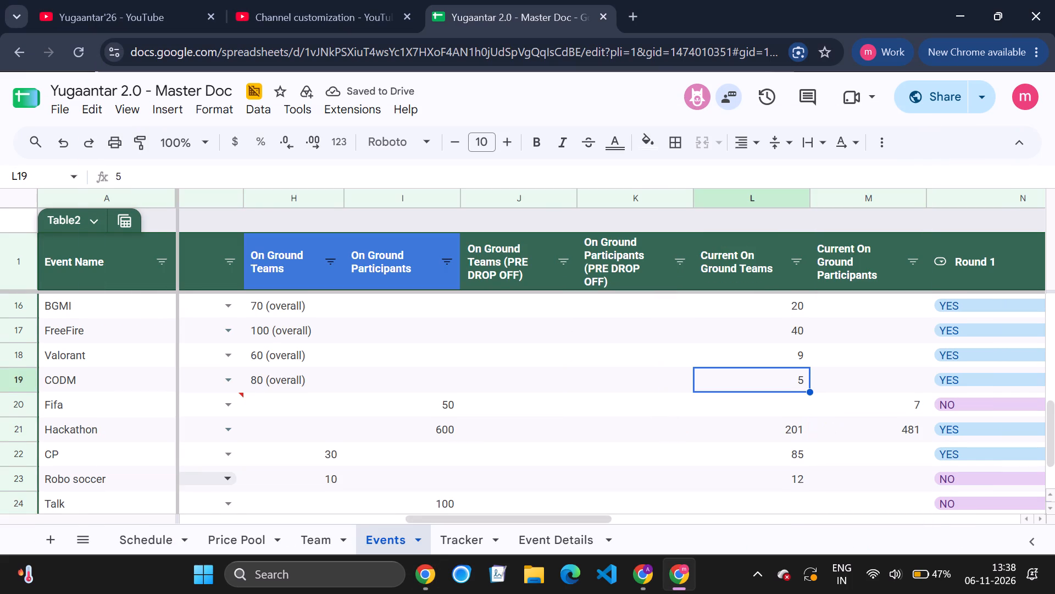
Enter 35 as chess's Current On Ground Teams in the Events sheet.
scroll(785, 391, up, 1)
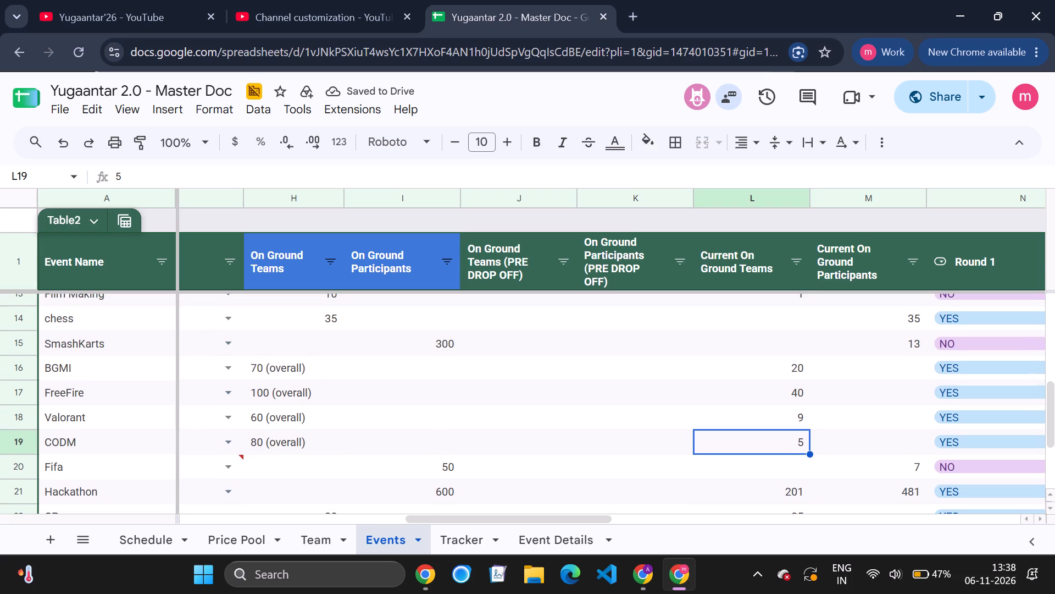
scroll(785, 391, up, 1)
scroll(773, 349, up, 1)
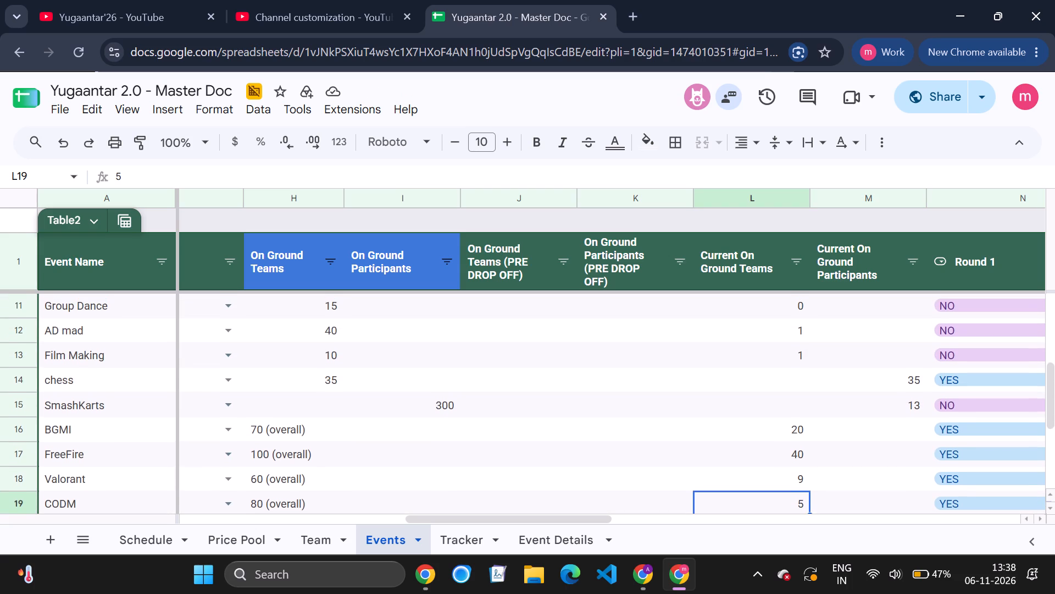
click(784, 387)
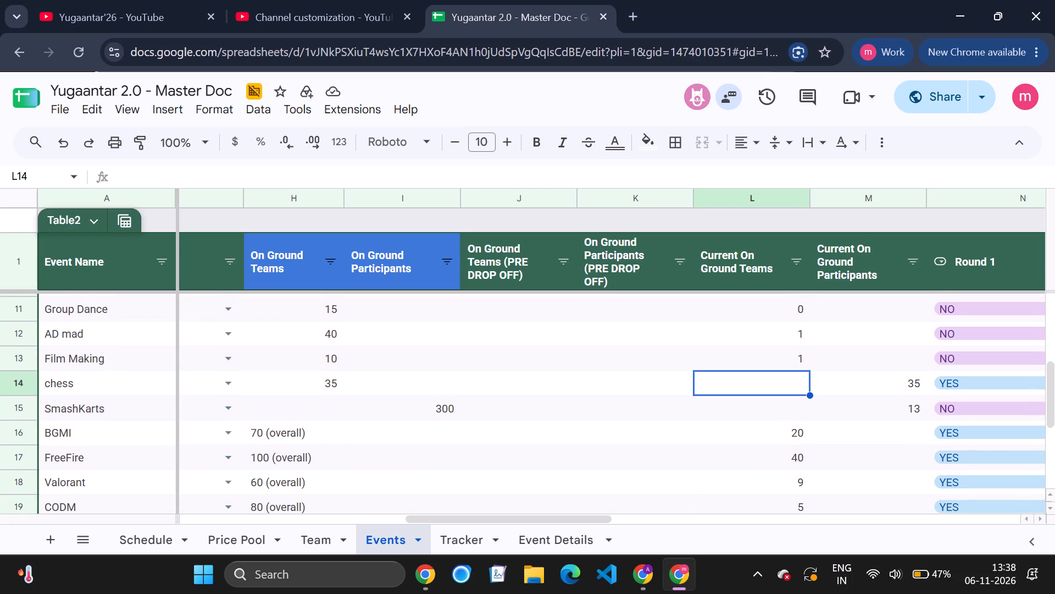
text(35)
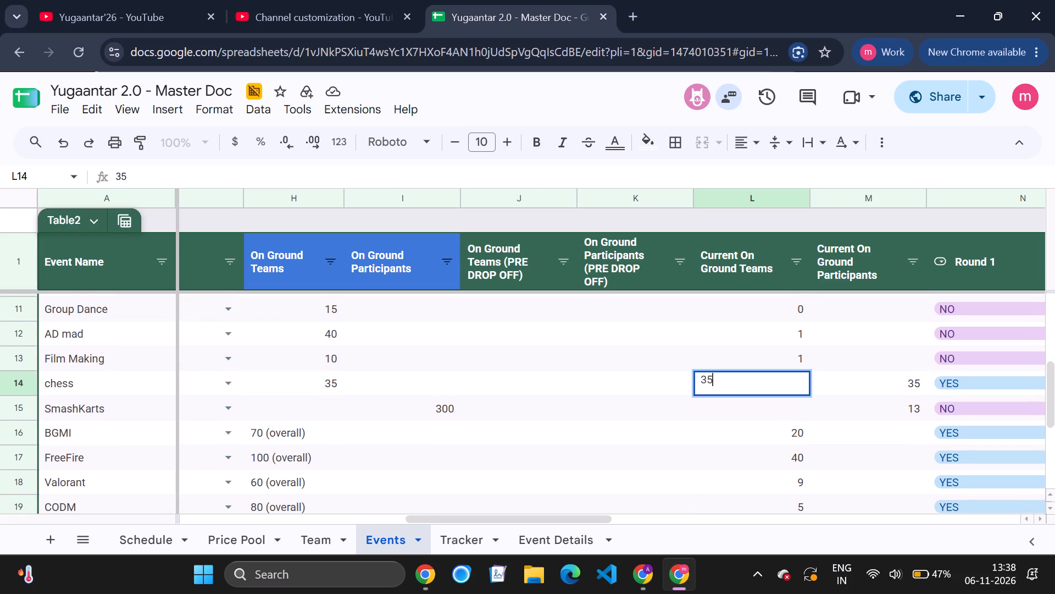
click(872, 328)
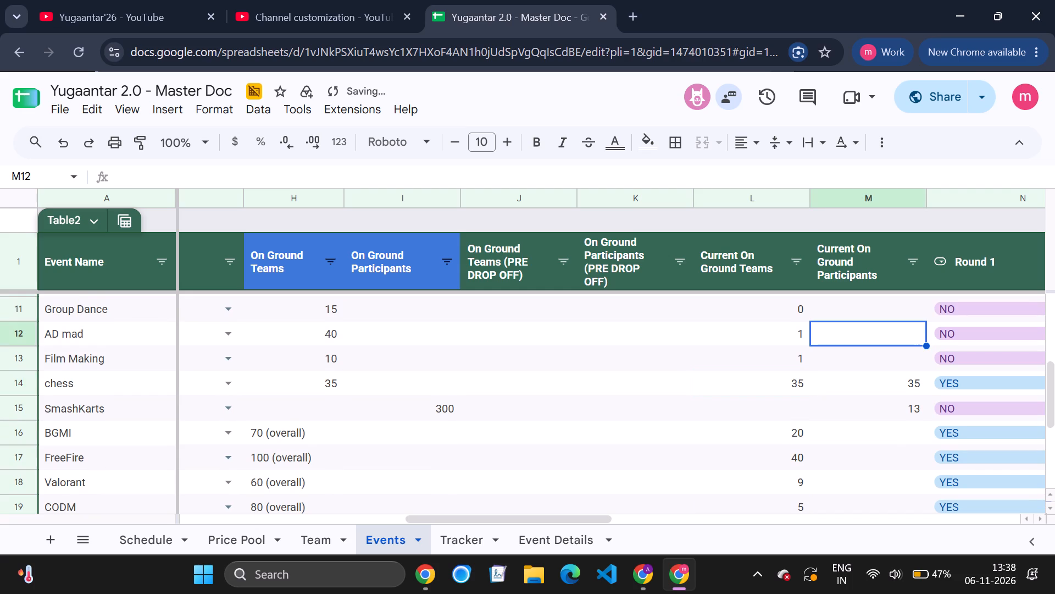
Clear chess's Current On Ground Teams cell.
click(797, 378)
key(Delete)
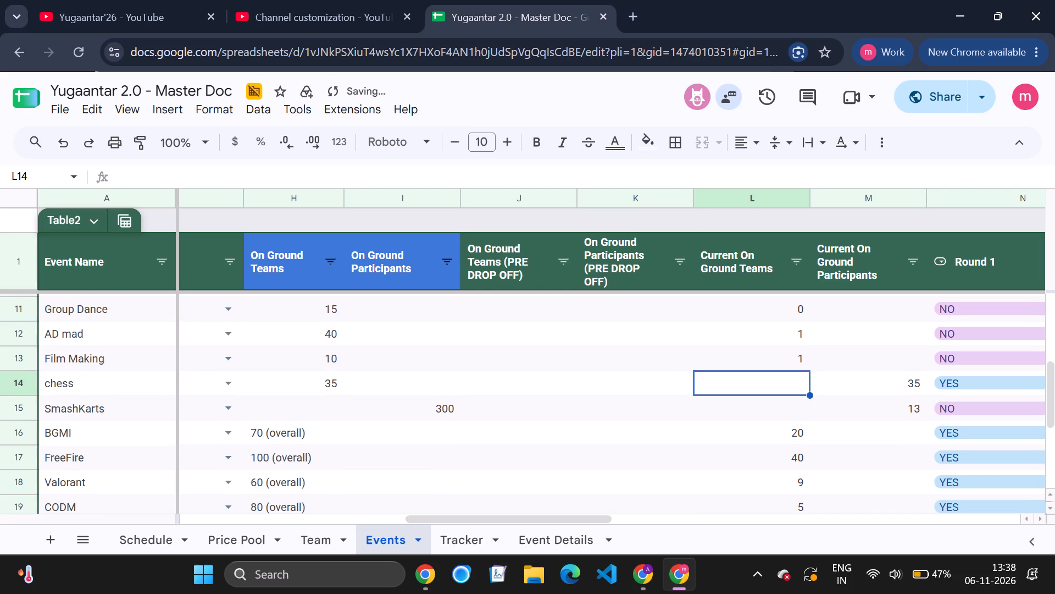
Enter 35 in the Current On Ground Teams cell for chess.
scroll(801, 384, up, 1)
click(868, 339)
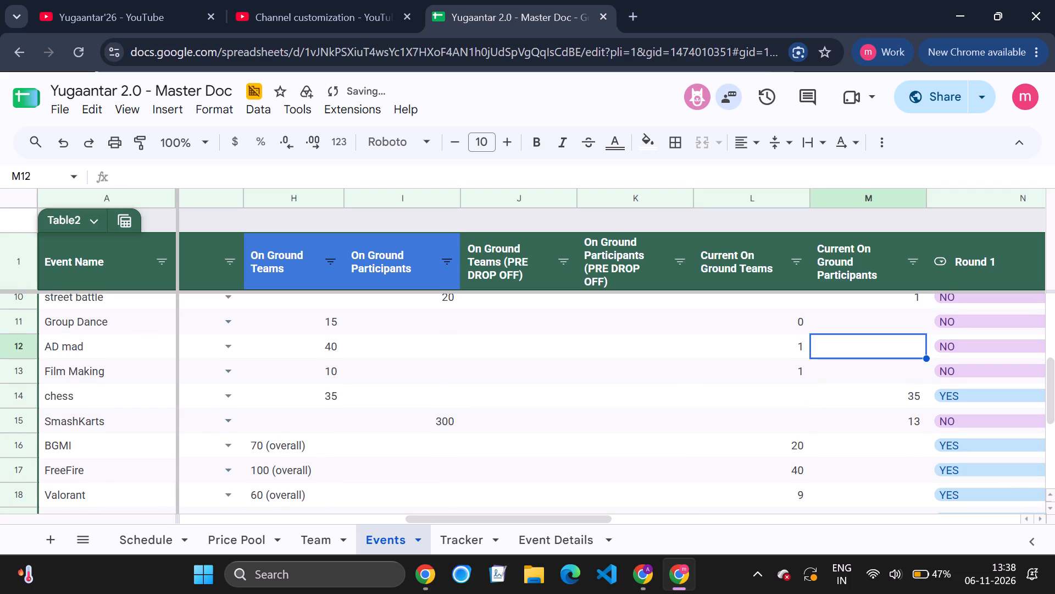
scroll(868, 339, up, 1)
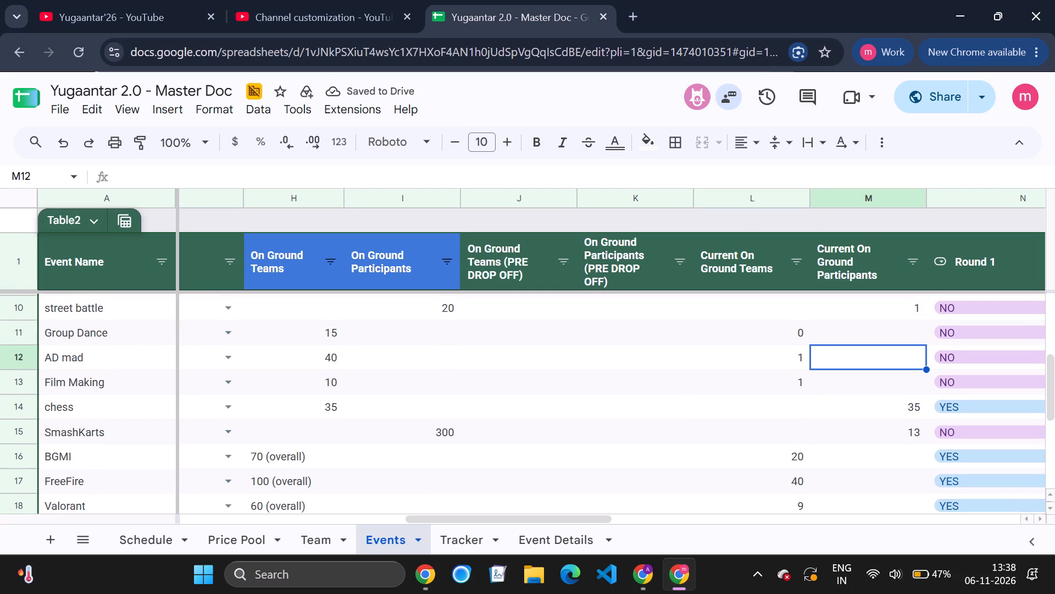
scroll(868, 339, up, 1)
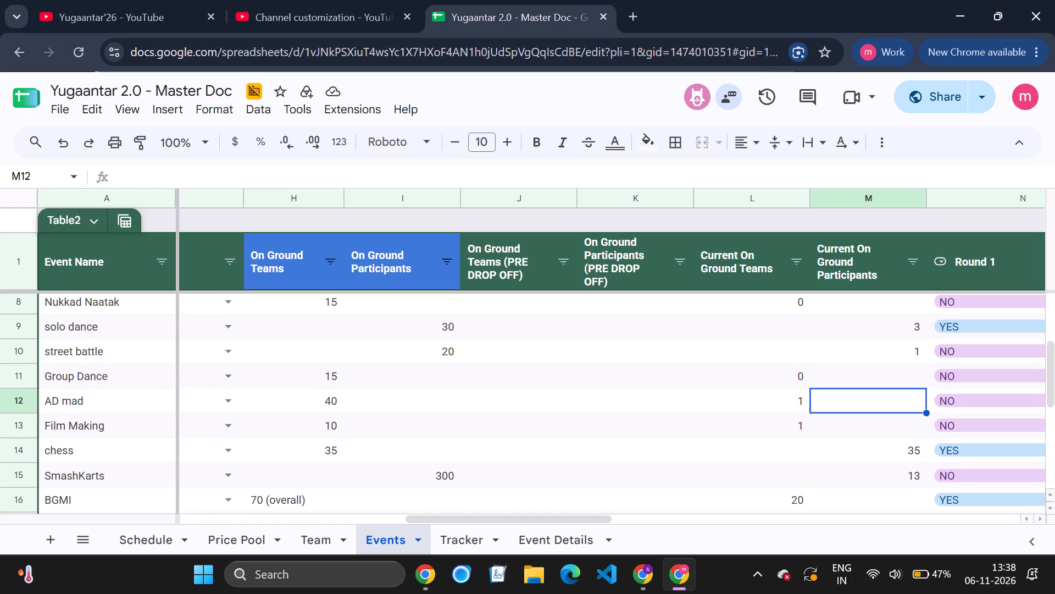
click(786, 447)
text(35)
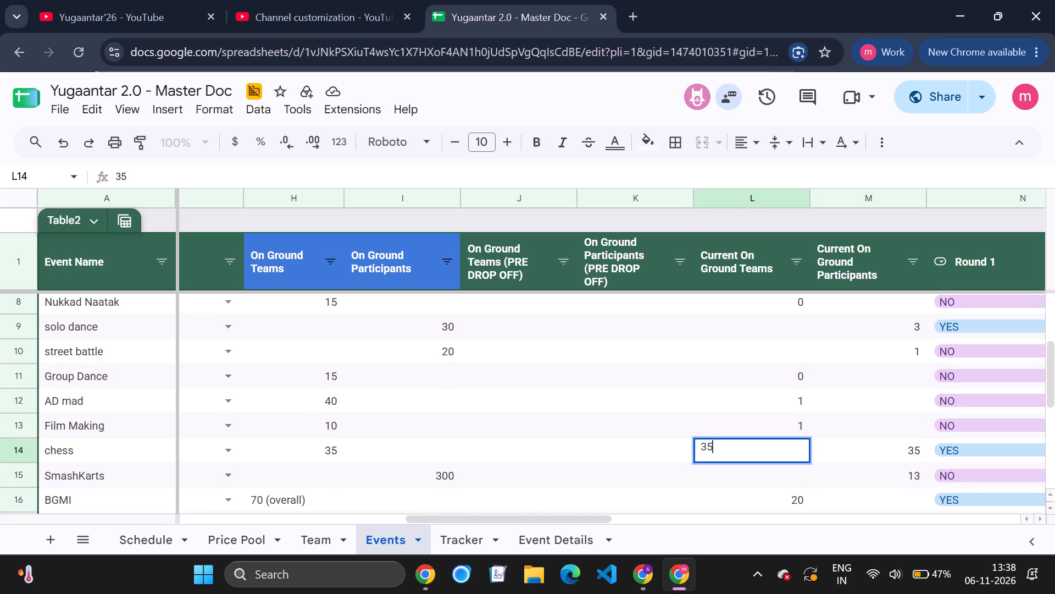
click(911, 404)
Examine the Events sheet from Debate to Pitch, checking the on-ground figures against the neighbouring fee, POC, round and judges columns.
scroll(911, 404, up, 1)
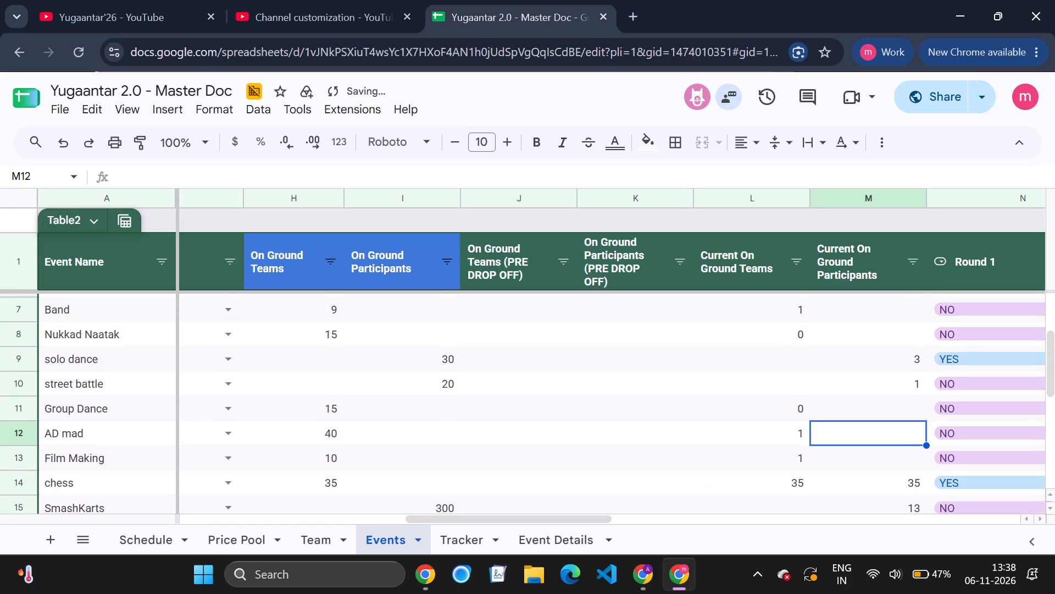
scroll(911, 404, up, 2)
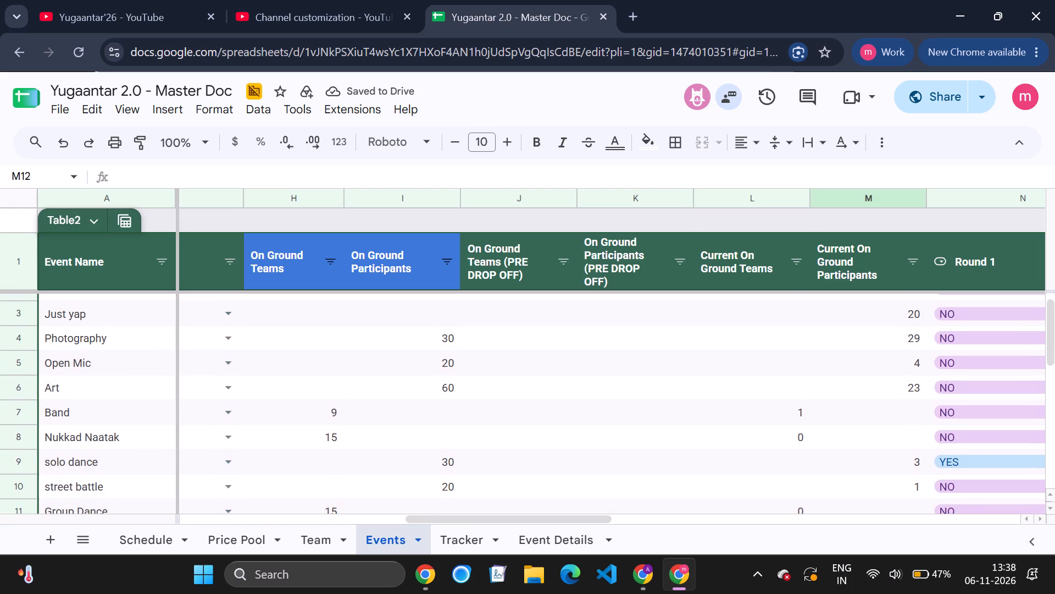
scroll(911, 404, up, 1)
scroll(882, 356, up, 1)
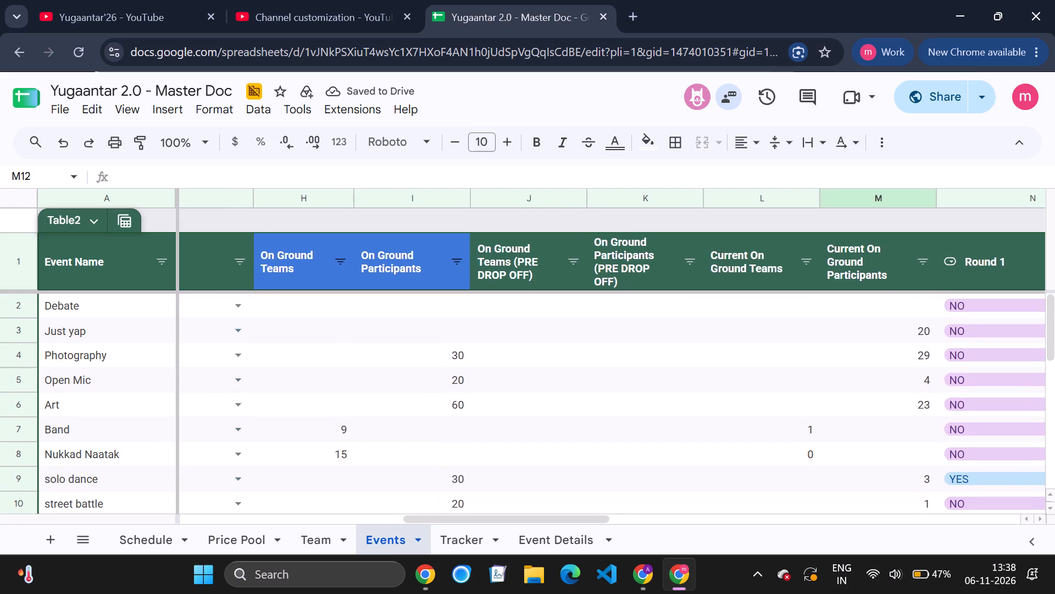
scroll(882, 356, up, 1)
scroll(882, 356, left, 2)
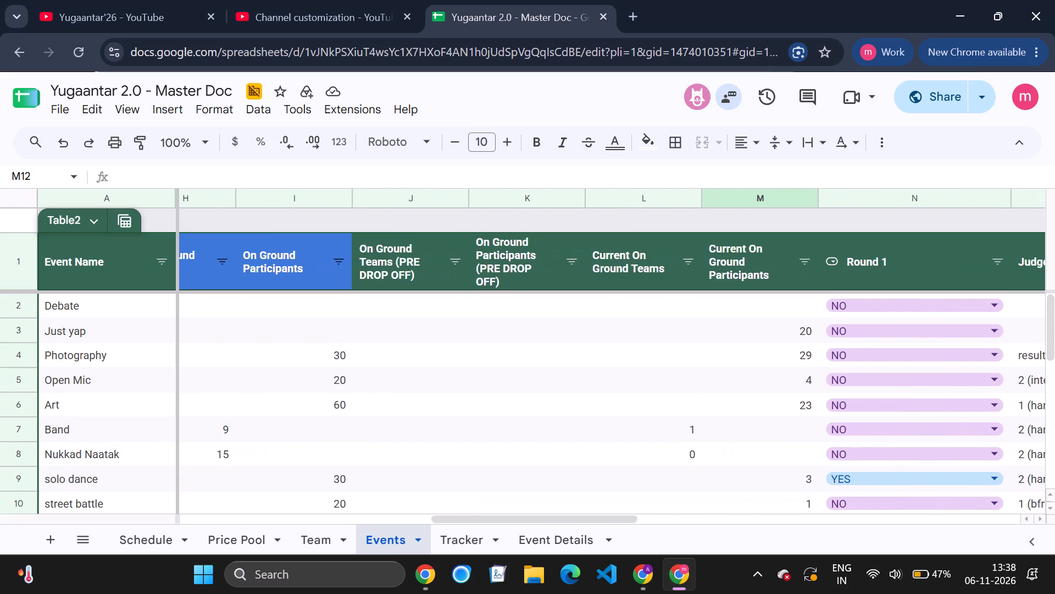
scroll(882, 356, right, 1)
scroll(882, 356, left, 4)
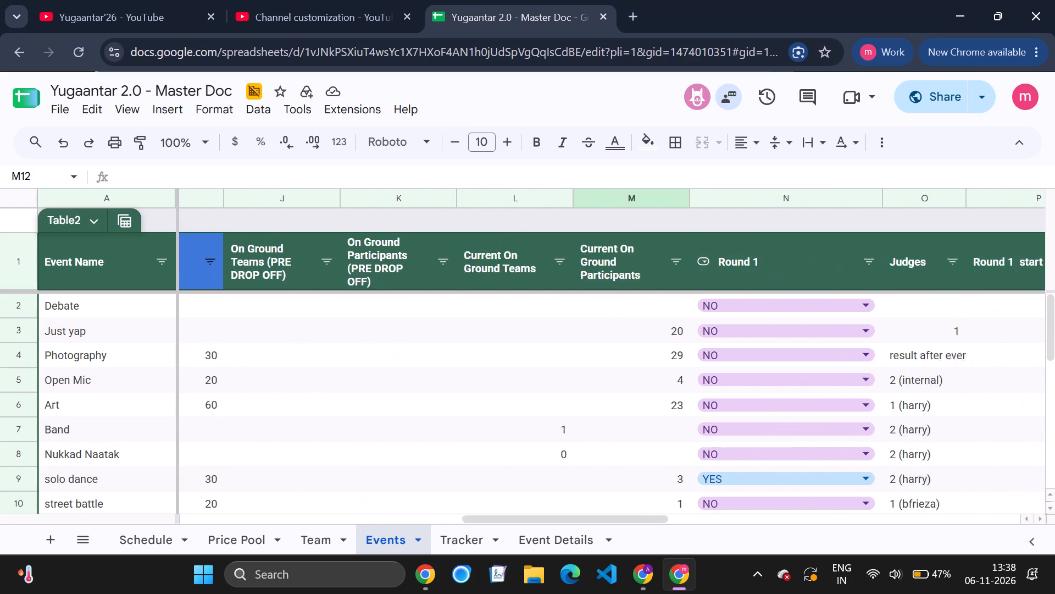
scroll(882, 356, left, 1)
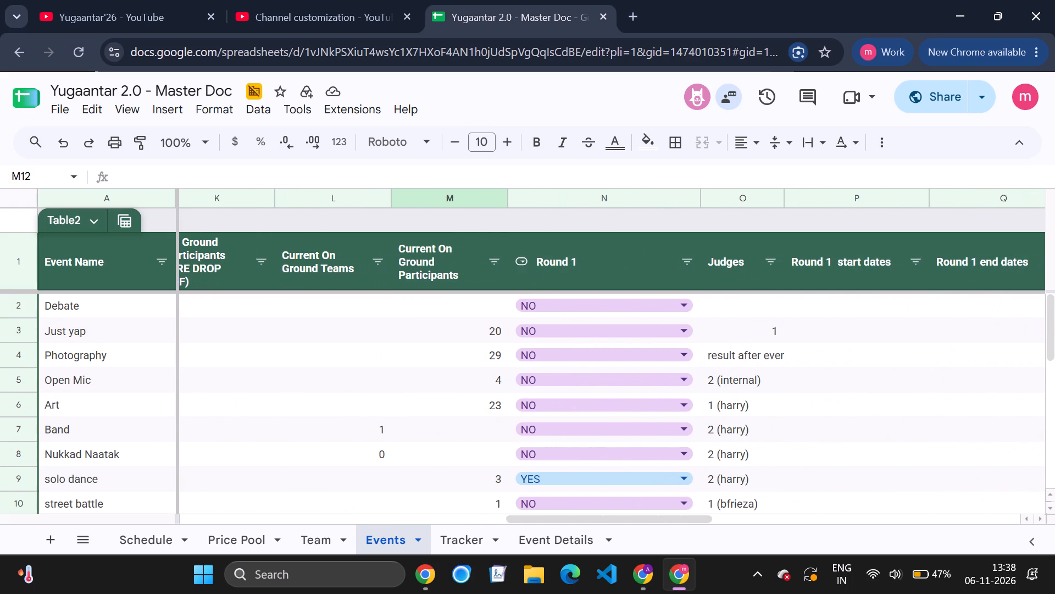
scroll(882, 356, left, 1)
scroll(882, 356, down, 1)
scroll(882, 356, up, 1)
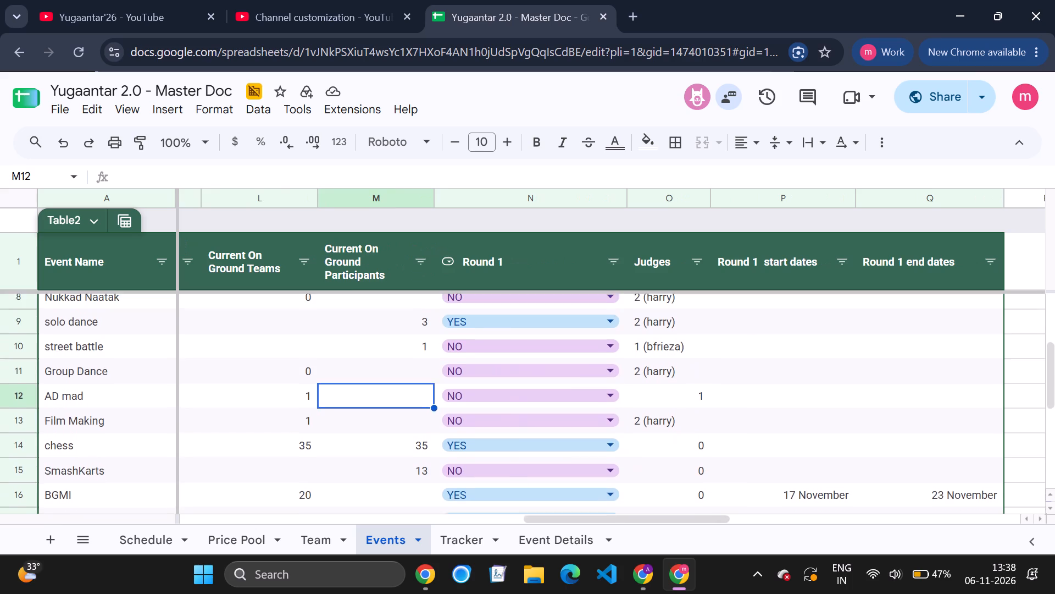
scroll(882, 356, up, 1)
scroll(882, 356, down, 4)
scroll(882, 356, right, 1)
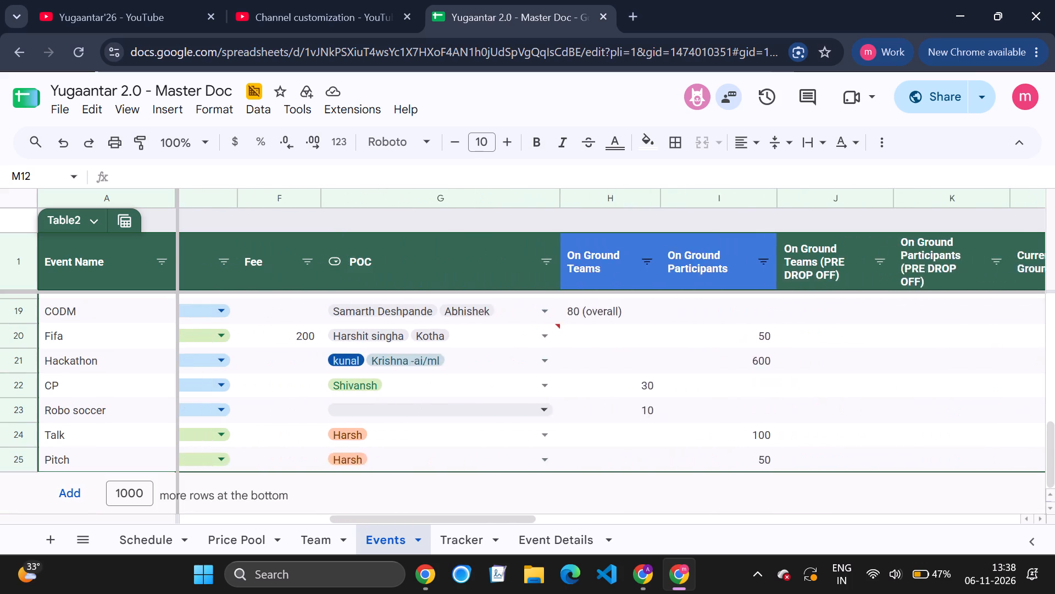
scroll(882, 356, left, 4)
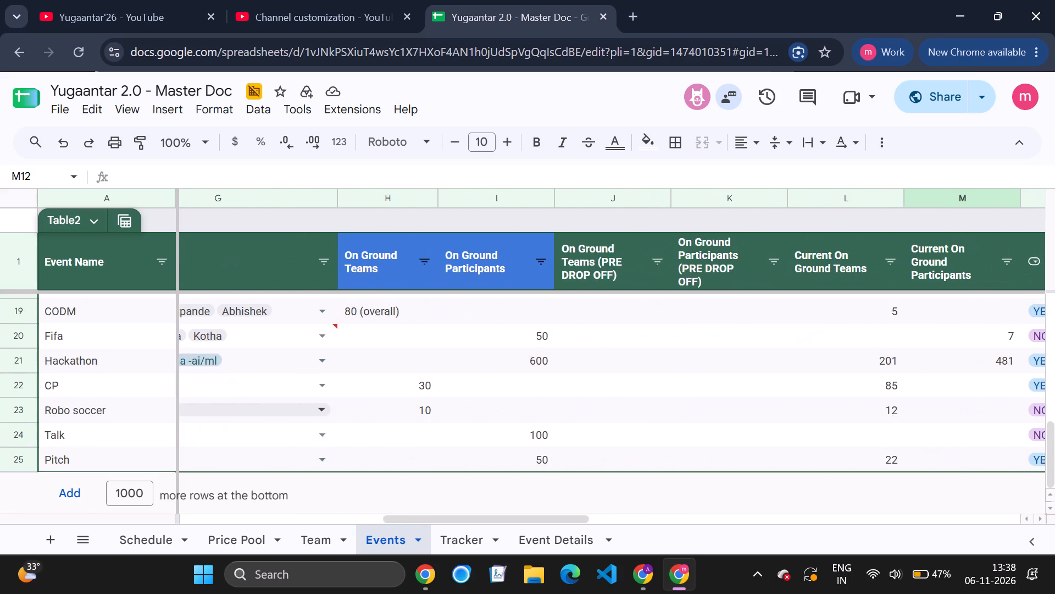
scroll(882, 356, left, 2)
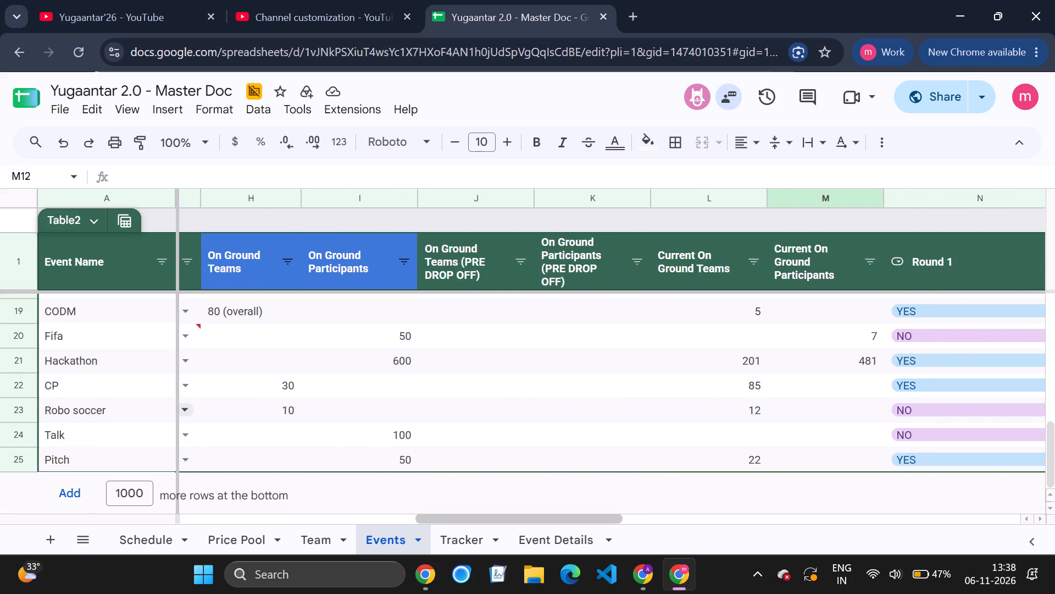
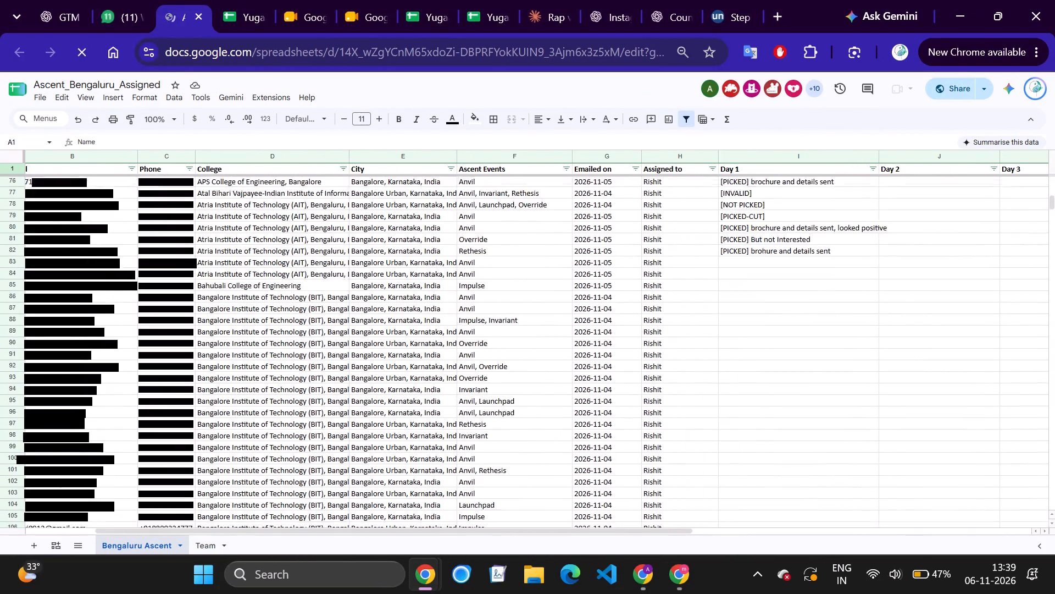
Examine the Bengaluru Ascent sheet of Ascent_Bengaluru_Assigned, checking the Day 1 call notes against each assigned caller's rows.
scroll(632, 251, down, 1)
scroll(632, 251, up, 2)
scroll(632, 251, down, 2)
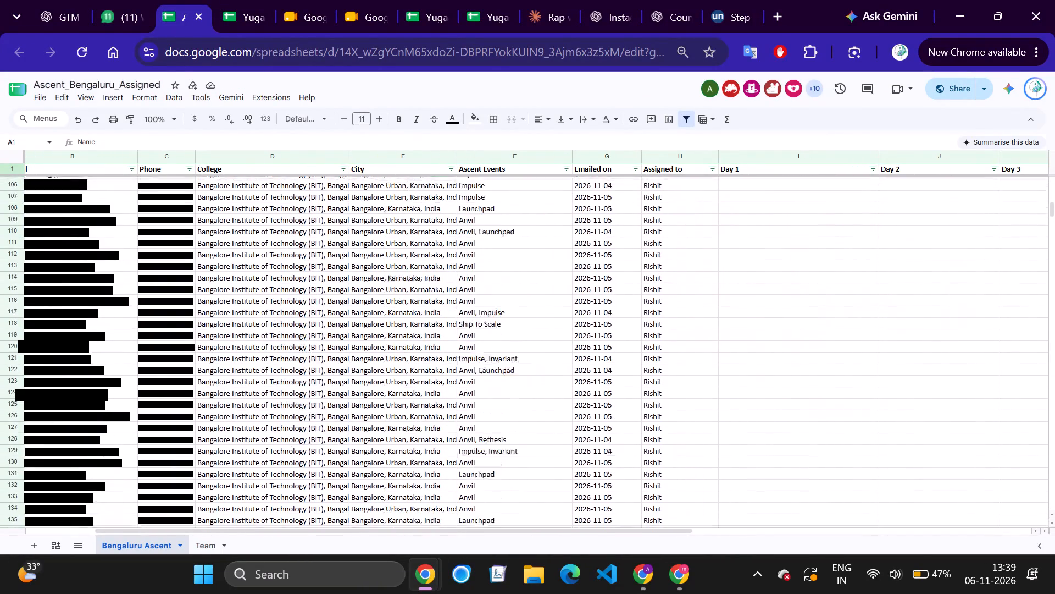
scroll(632, 251, down, 4)
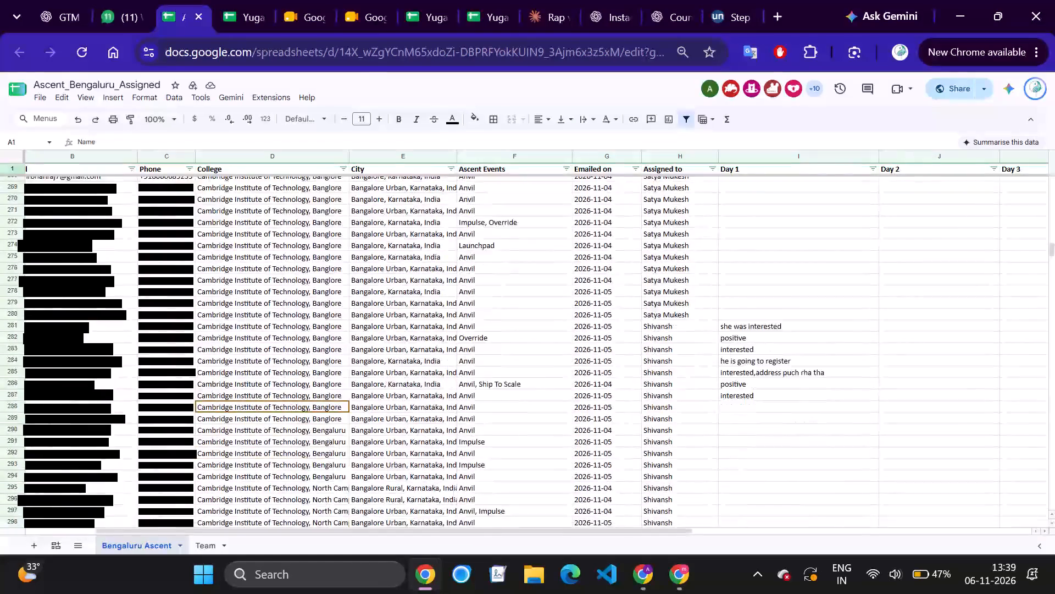
scroll(632, 251, down, 4)
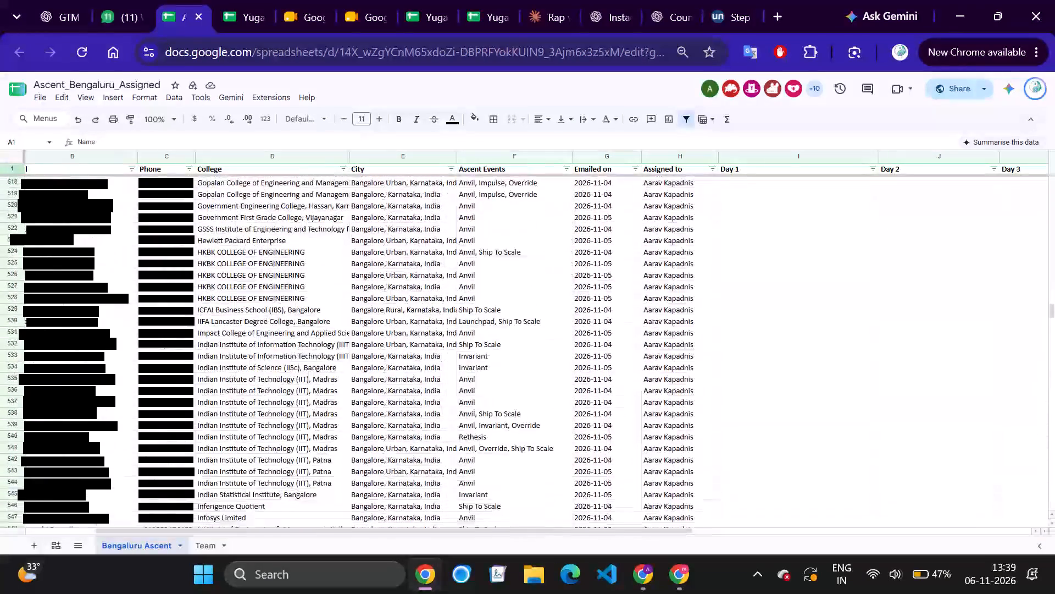
scroll(632, 251, down, 4)
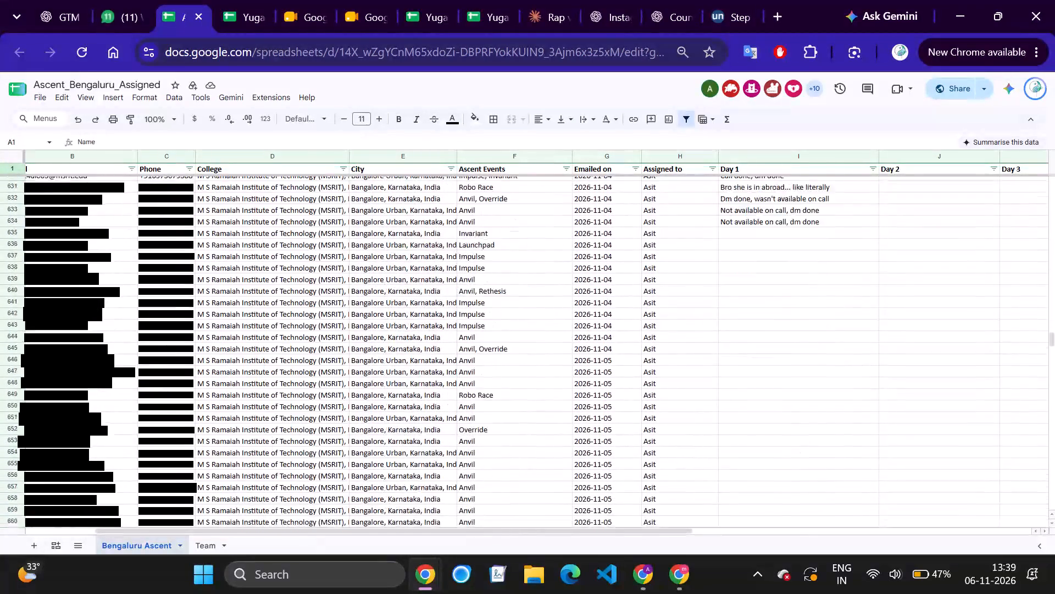
scroll(632, 251, down, 4)
scroll(632, 251, up, 3)
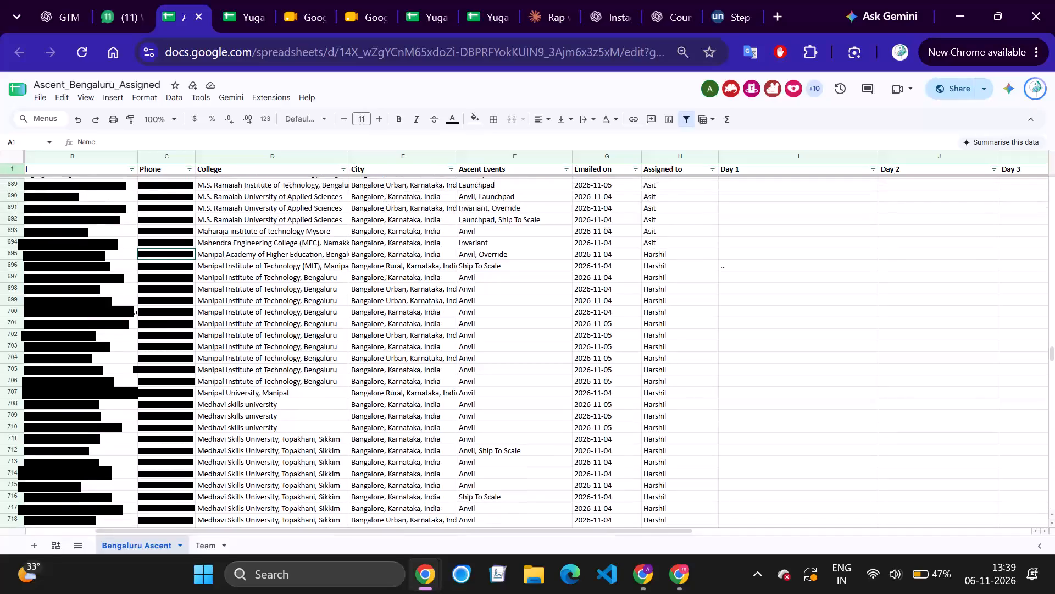
Examine the remaining rows of the Bengaluru Ascent sheet to its end, checking the assigned callers and their Day 1 notes.
scroll(632, 251, up, 1)
scroll(688, 295, down, 2)
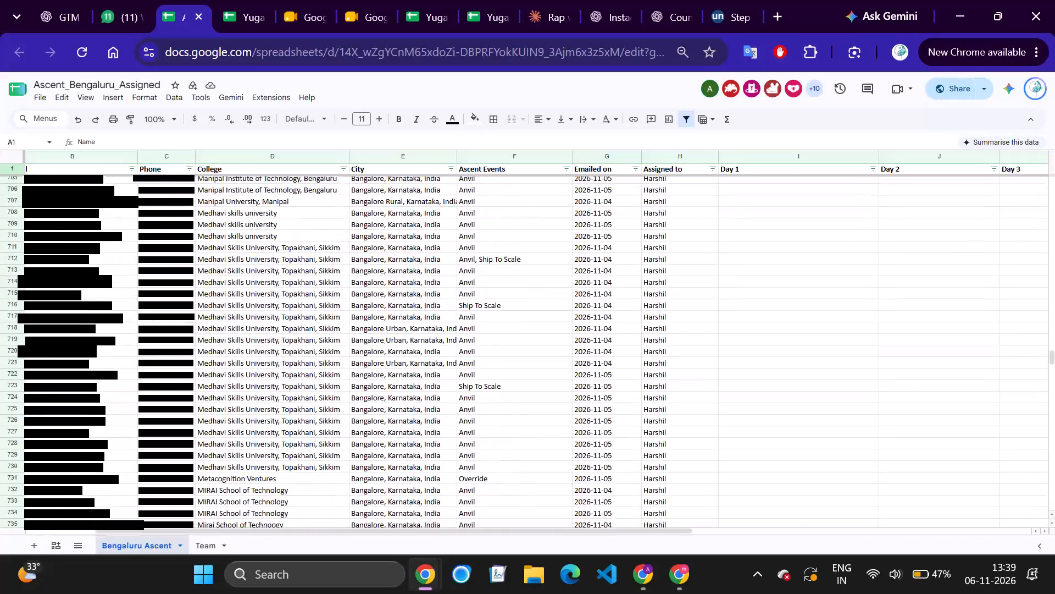
scroll(688, 295, down, 3)
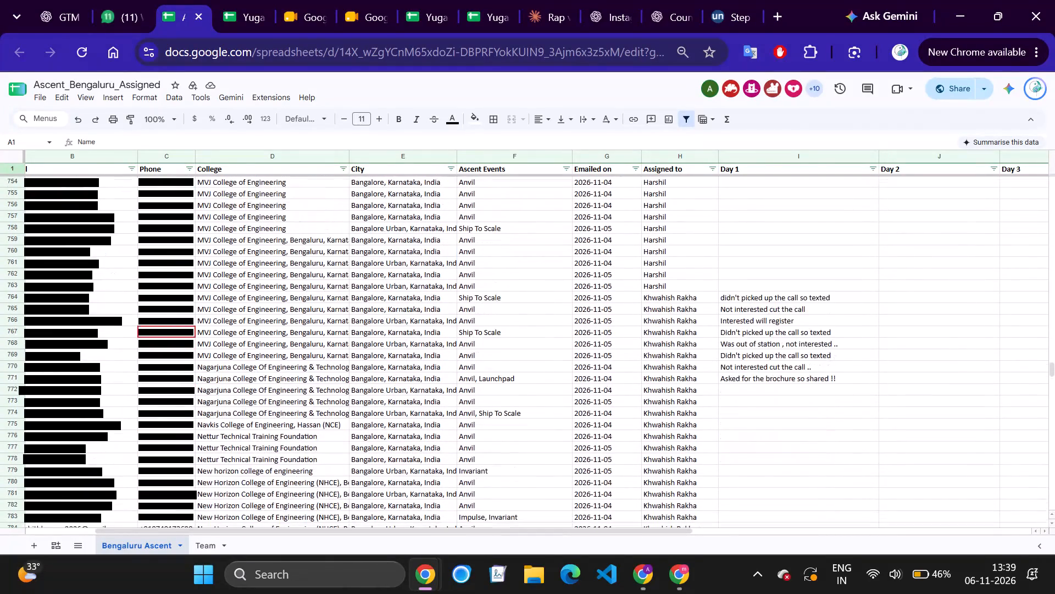
scroll(688, 295, down, 3)
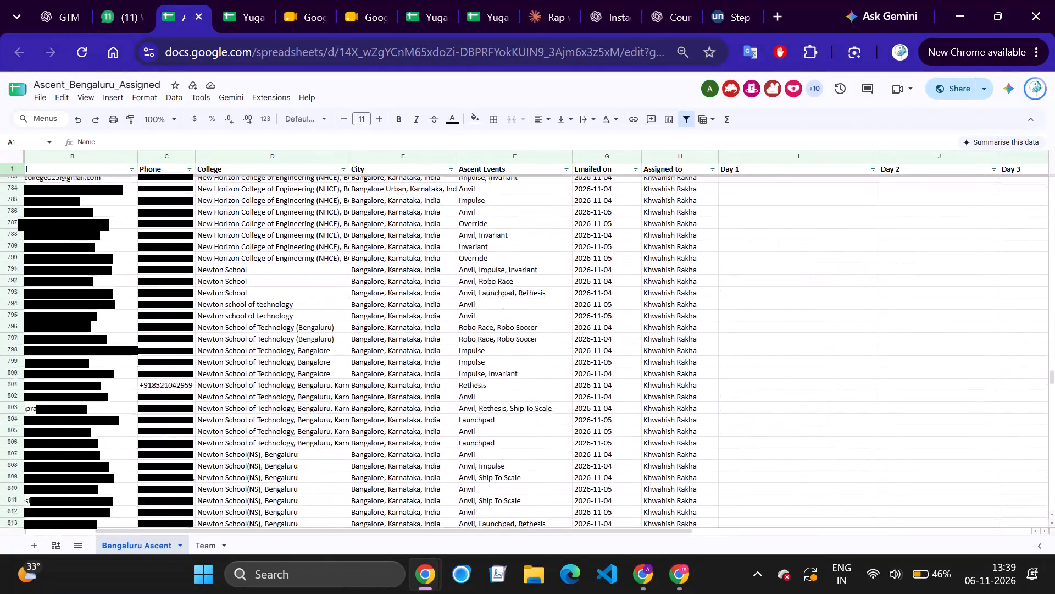
scroll(688, 295, down, 5)
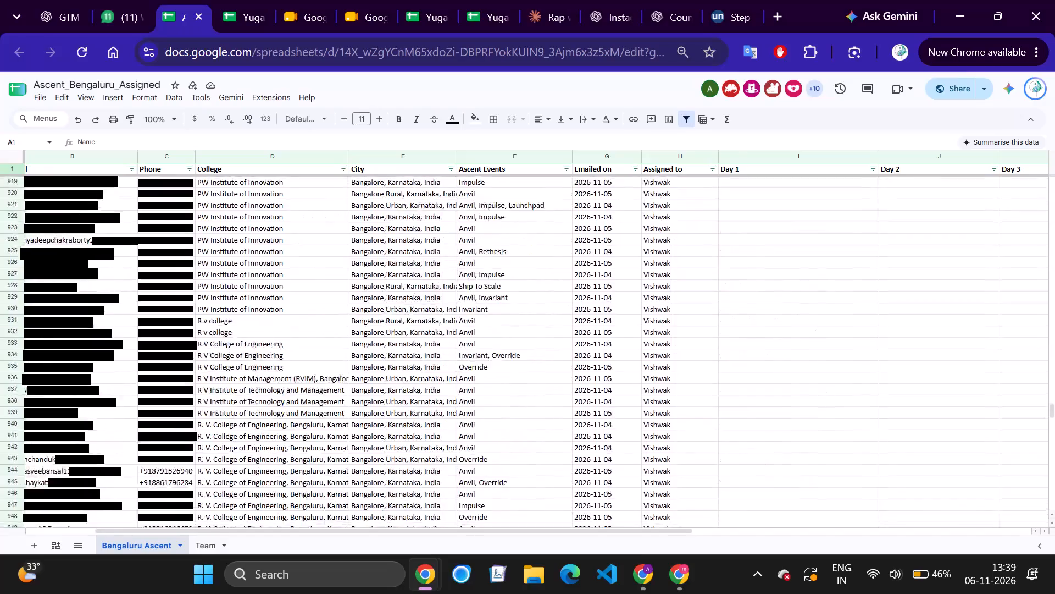
scroll(688, 295, down, 5)
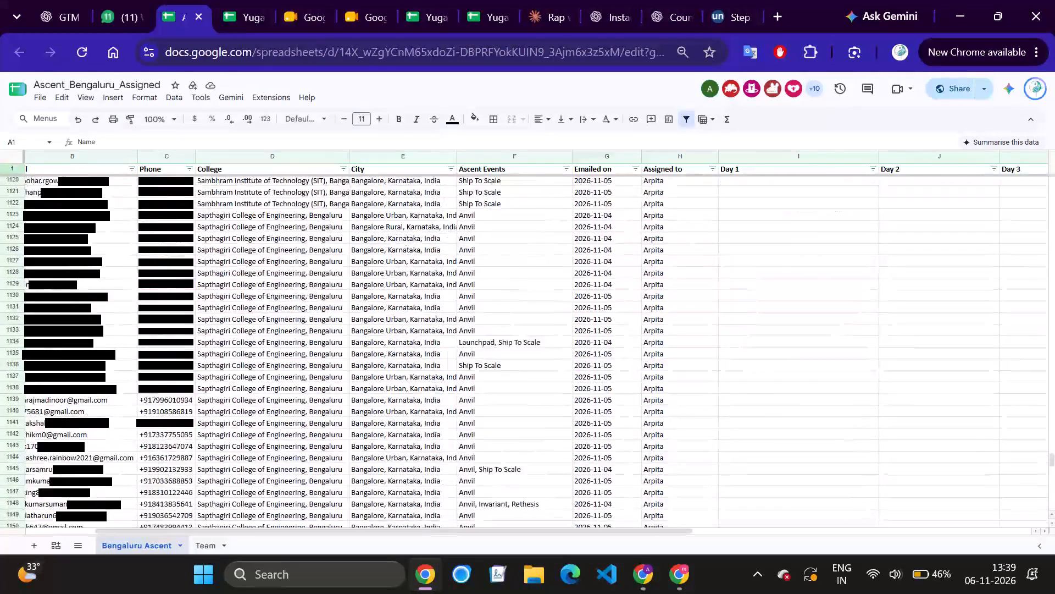
scroll(688, 295, down, 4)
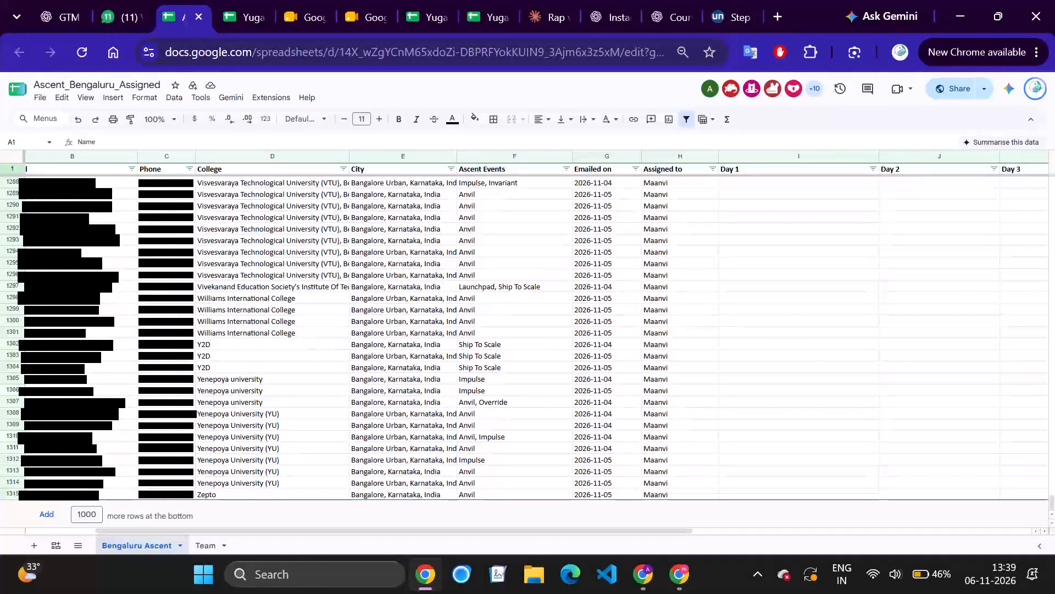
Switch to the first other Anoushka Chrome profile and open the Messages section of Instagram there.
click(886, 56)
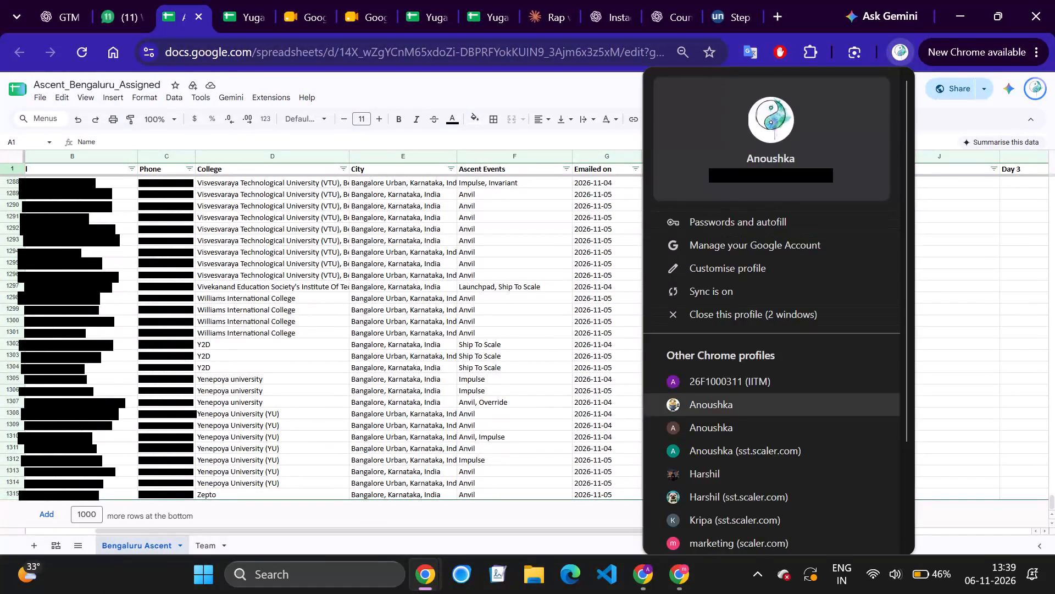
click(746, 338)
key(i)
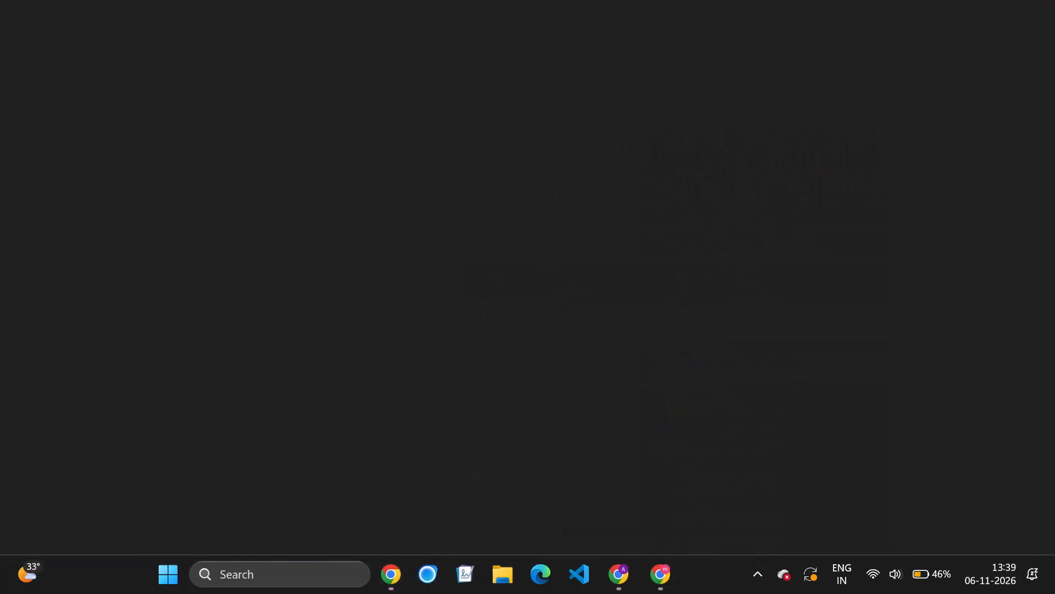
key(Return)
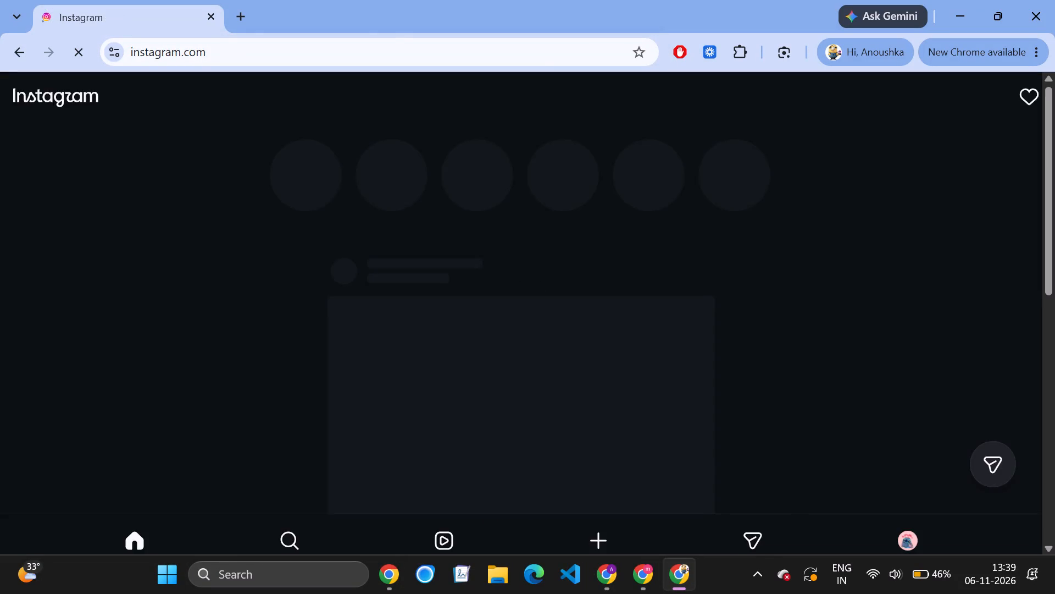
click(24, 259)
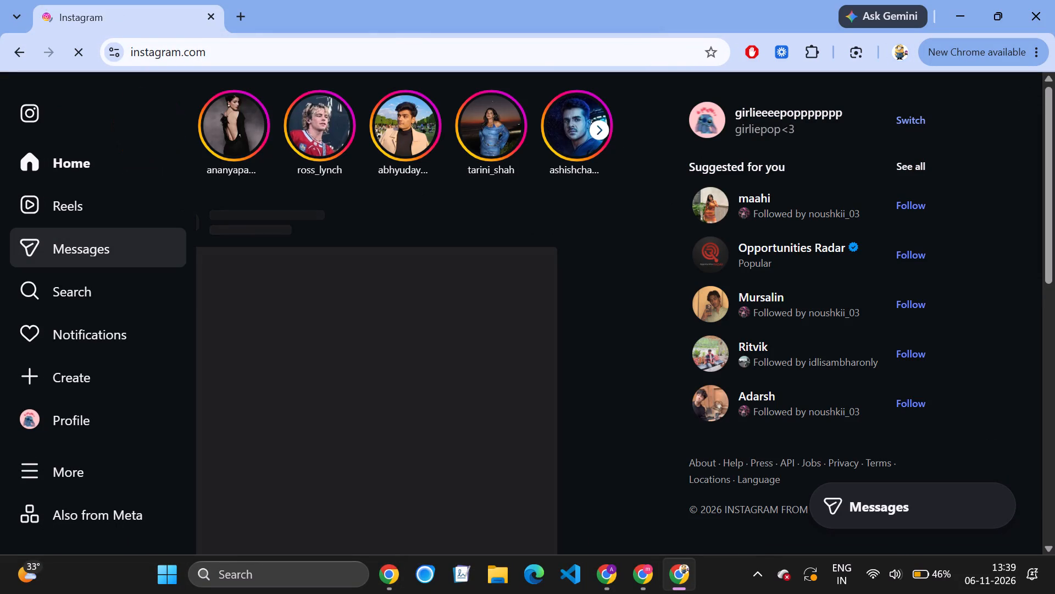